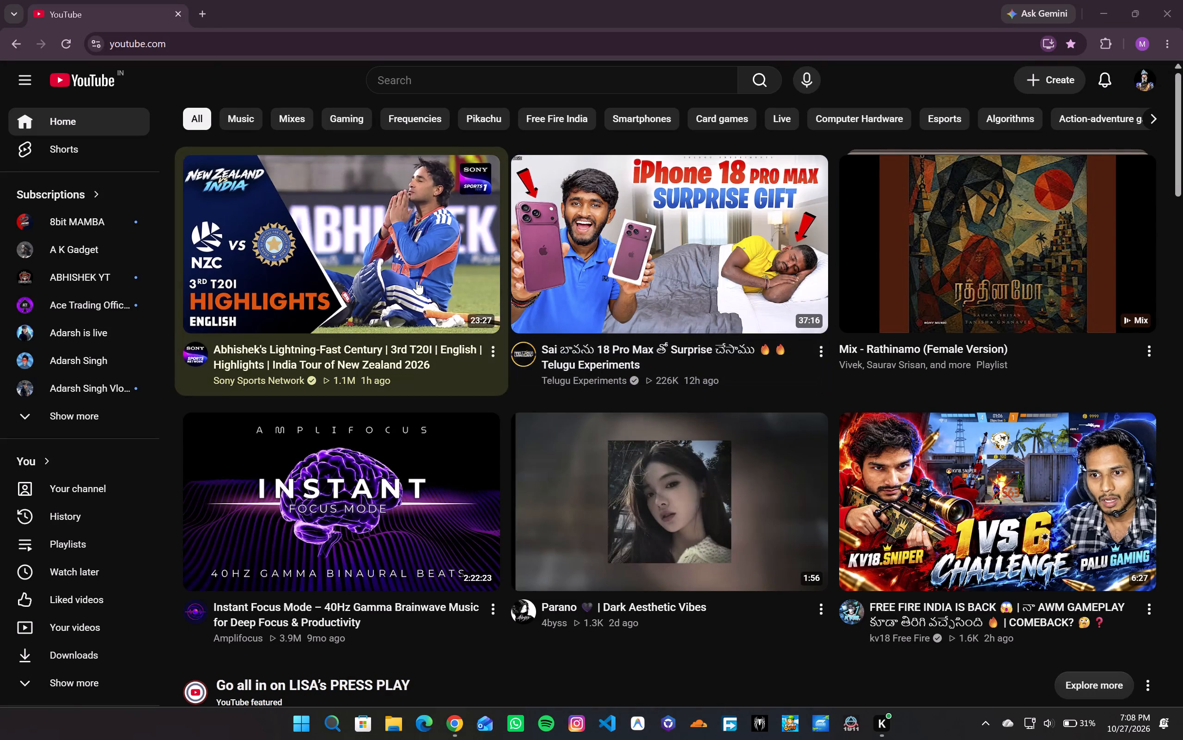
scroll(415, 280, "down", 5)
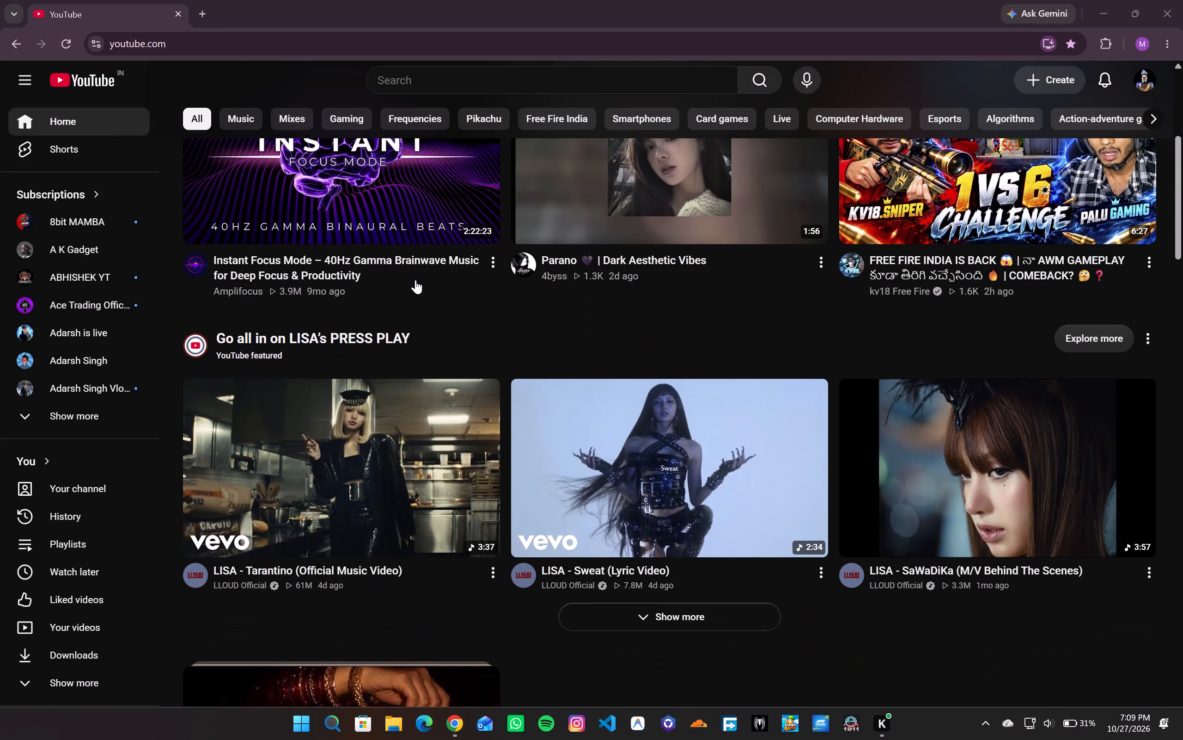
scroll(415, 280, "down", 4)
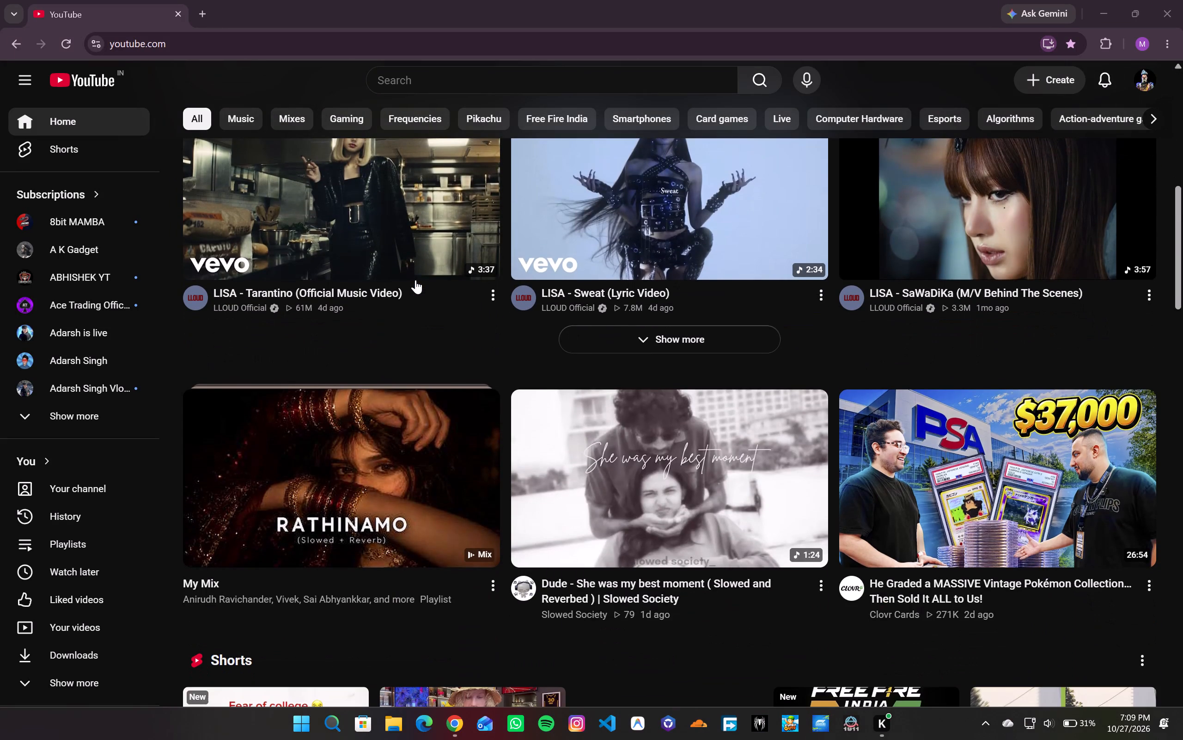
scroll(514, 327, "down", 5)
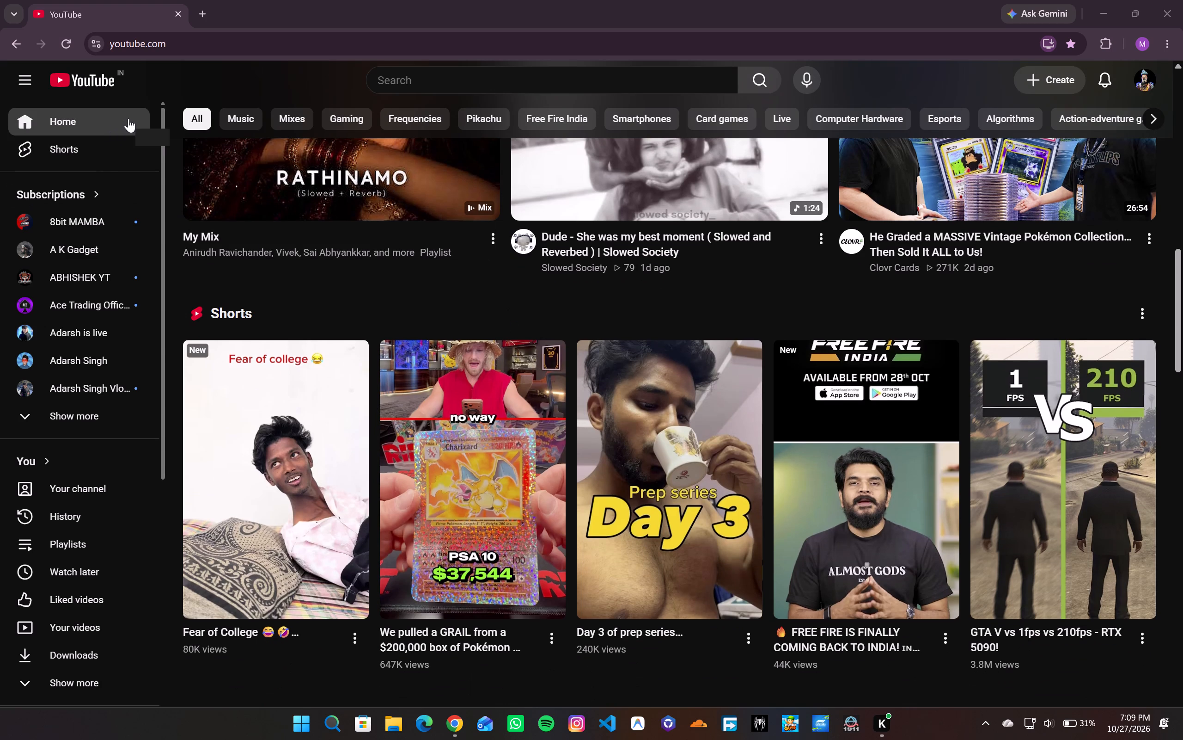
Close the YouTube window and reopen Chrome with the profile that has the blue m avatar.
left_click(1182, 0)
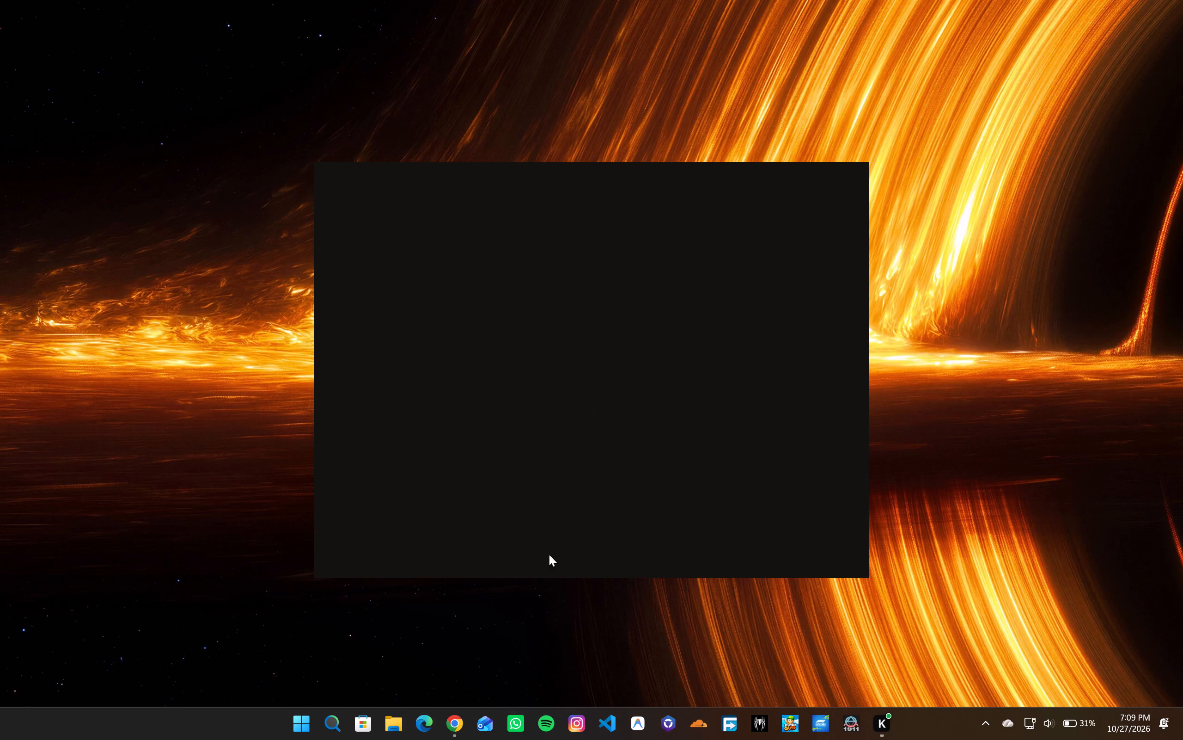
left_click(460, 732)
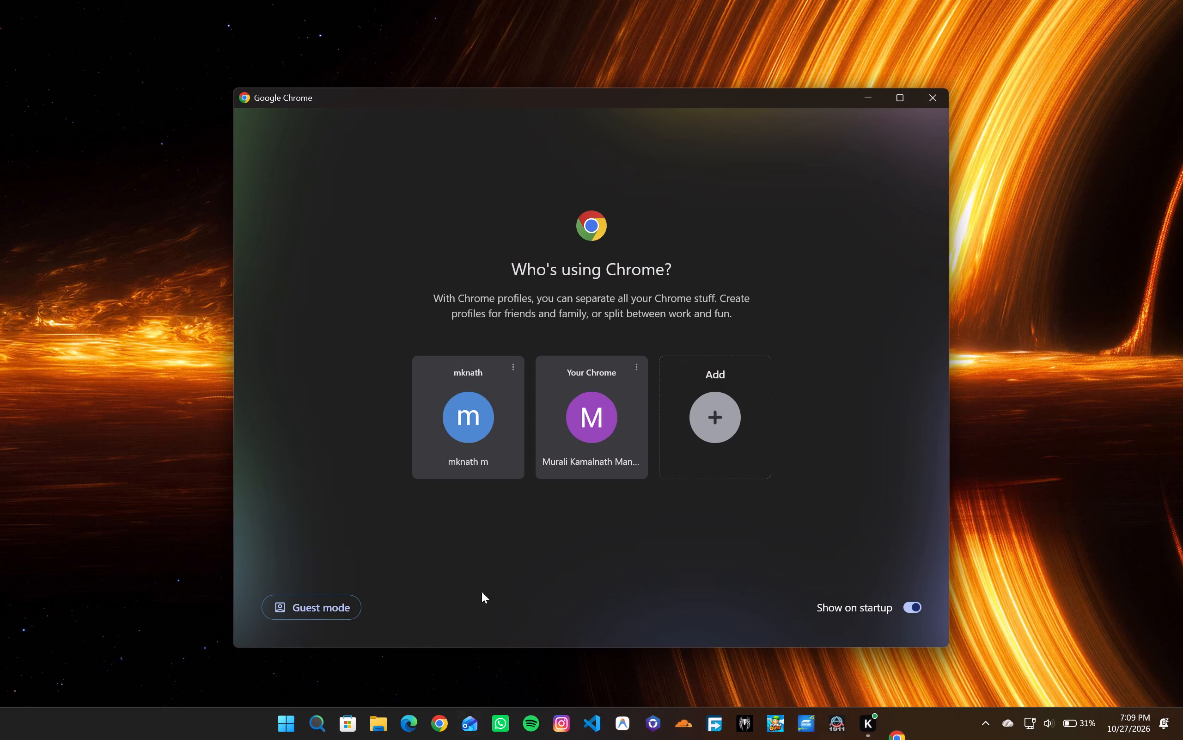
left_click(514, 419)
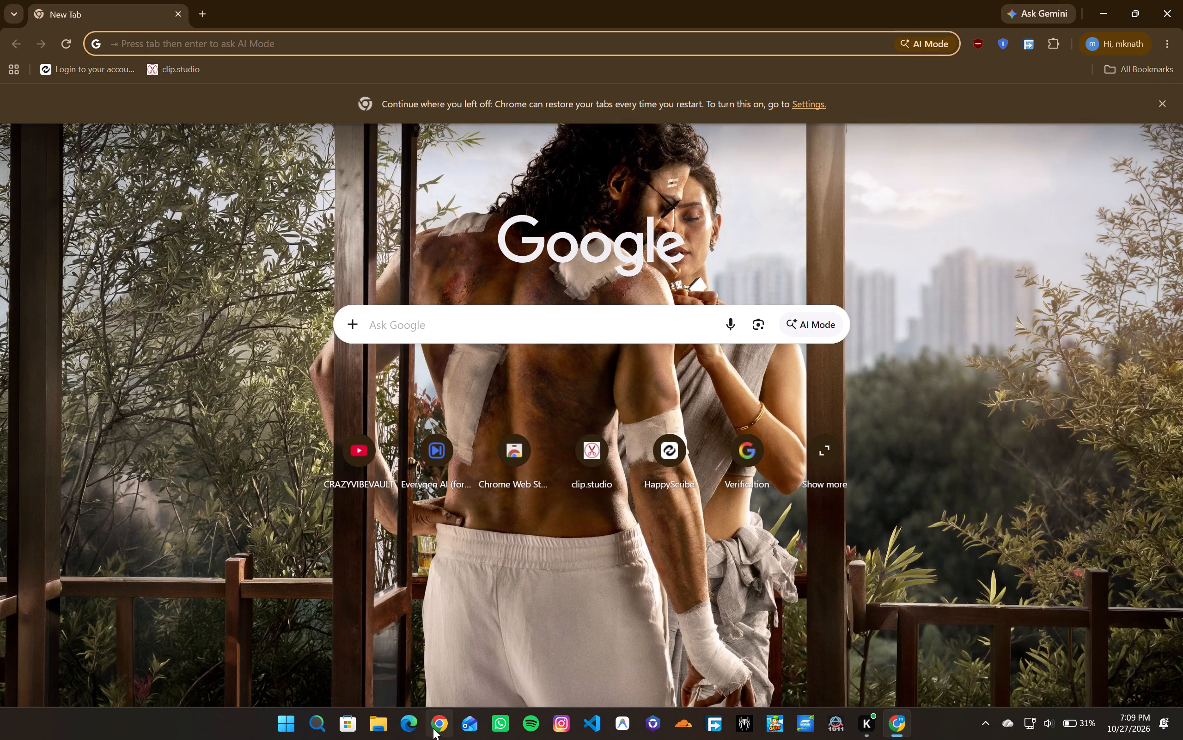
Open another Chrome window with the Your Chrome profile and minimize it.
right_click(433, 728)
left_click(441, 667)
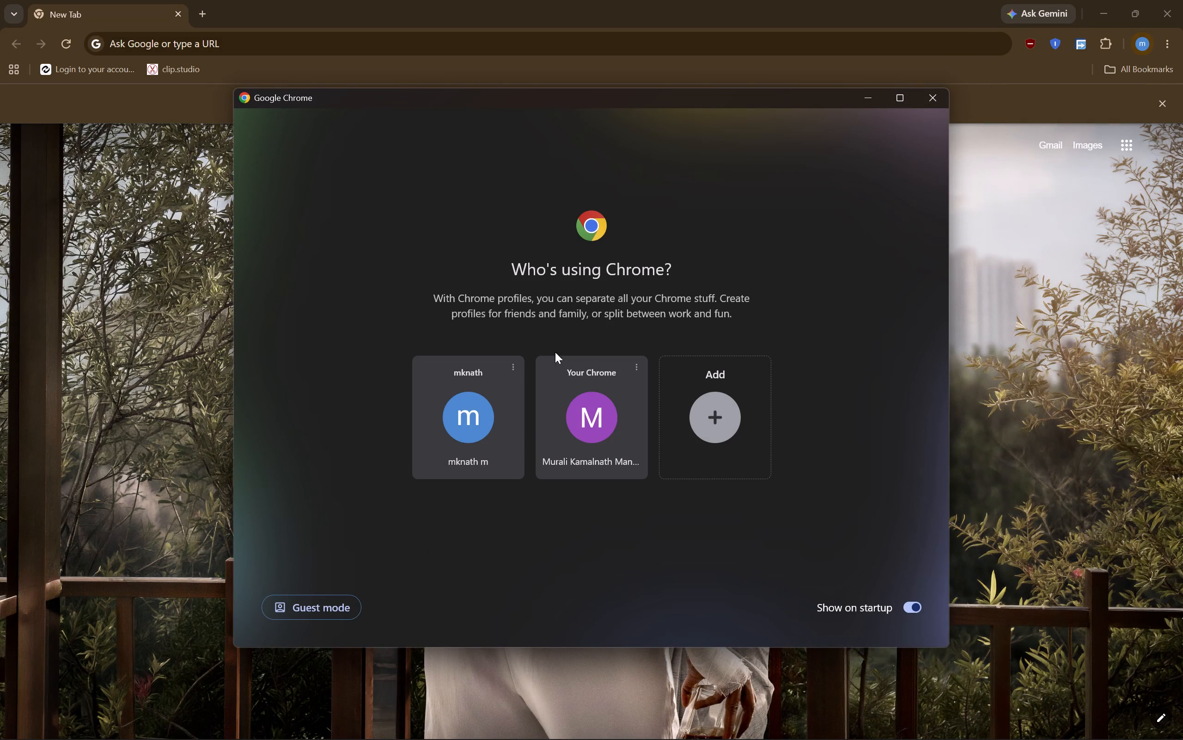
left_click(542, 421)
left_click(1103, 6)
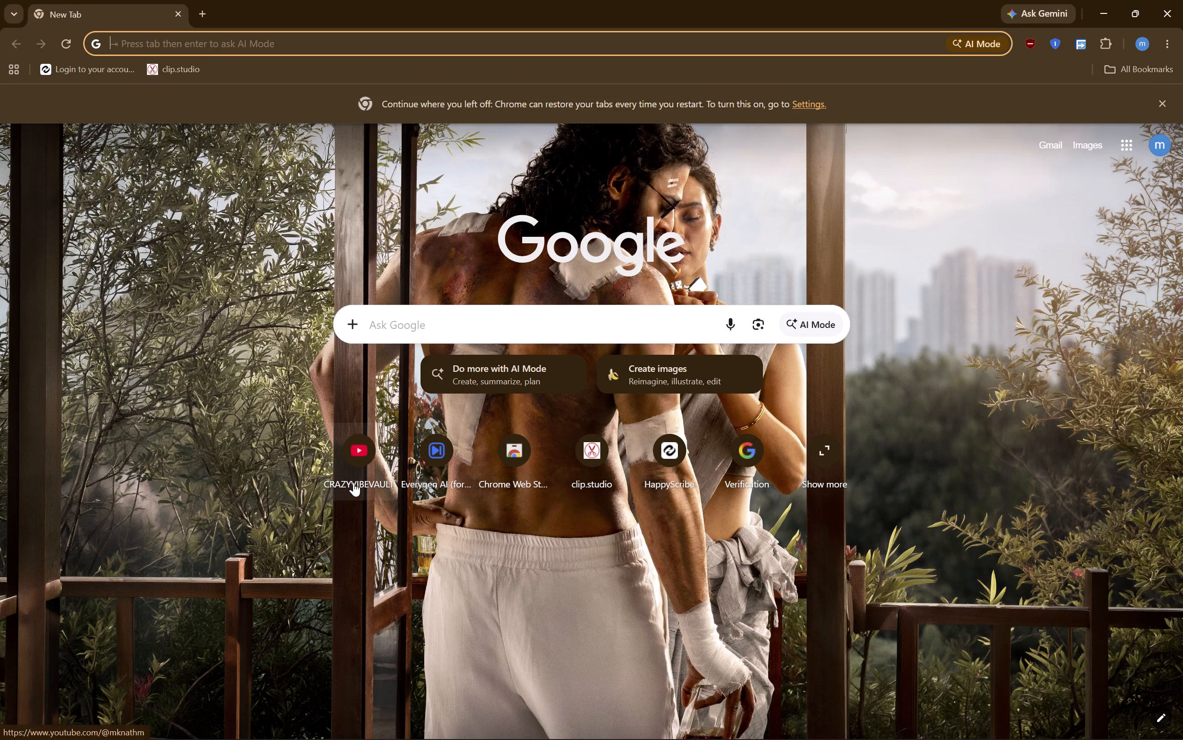
Open the CRAZYVIBEVAULT YouTube channel from the New Tab page's shortcuts.
left_click(354, 482)
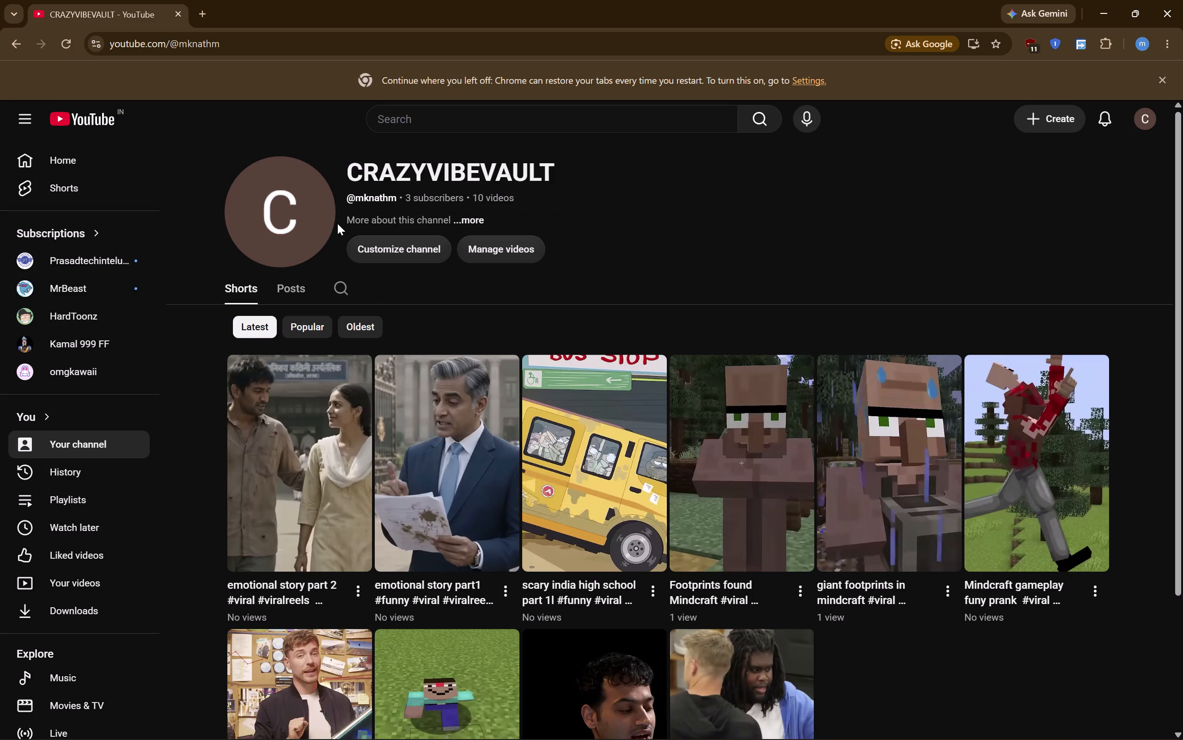
Open the channel's customization page in YouTube Studio, dismiss the restore-tabs notice and close the original CRAZYVIBEVAULT channel tab.
left_click(434, 252)
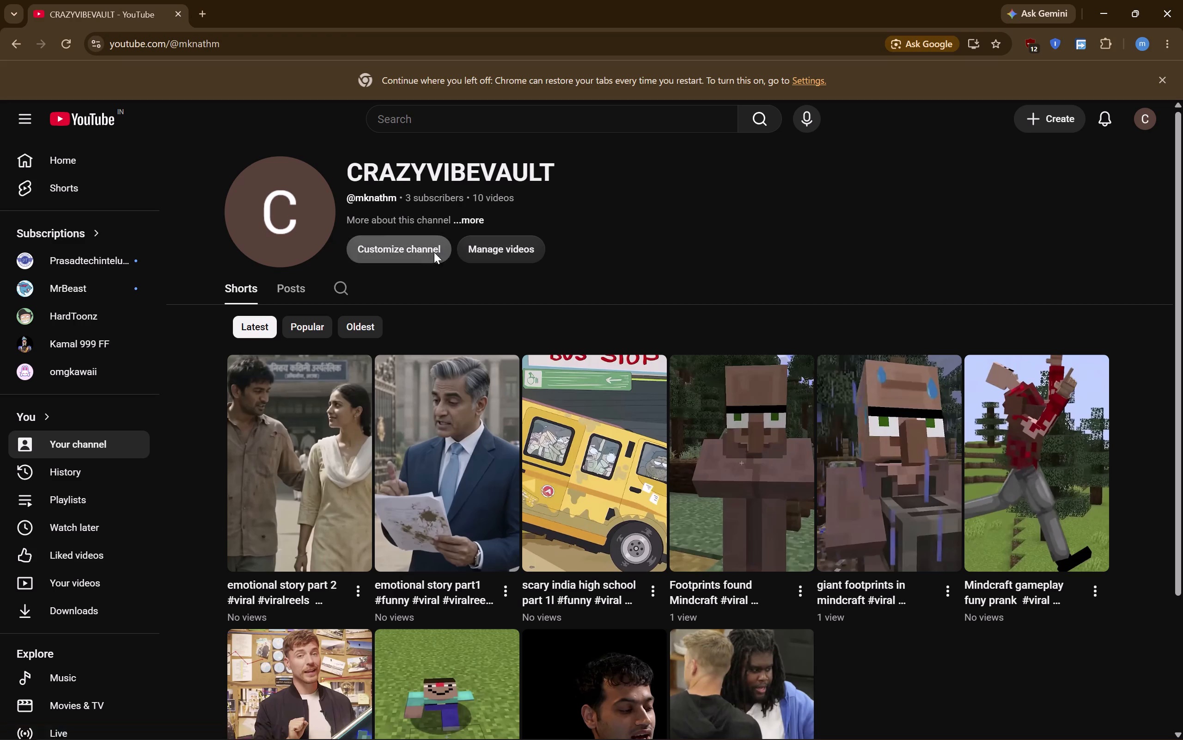
left_click(1159, 78)
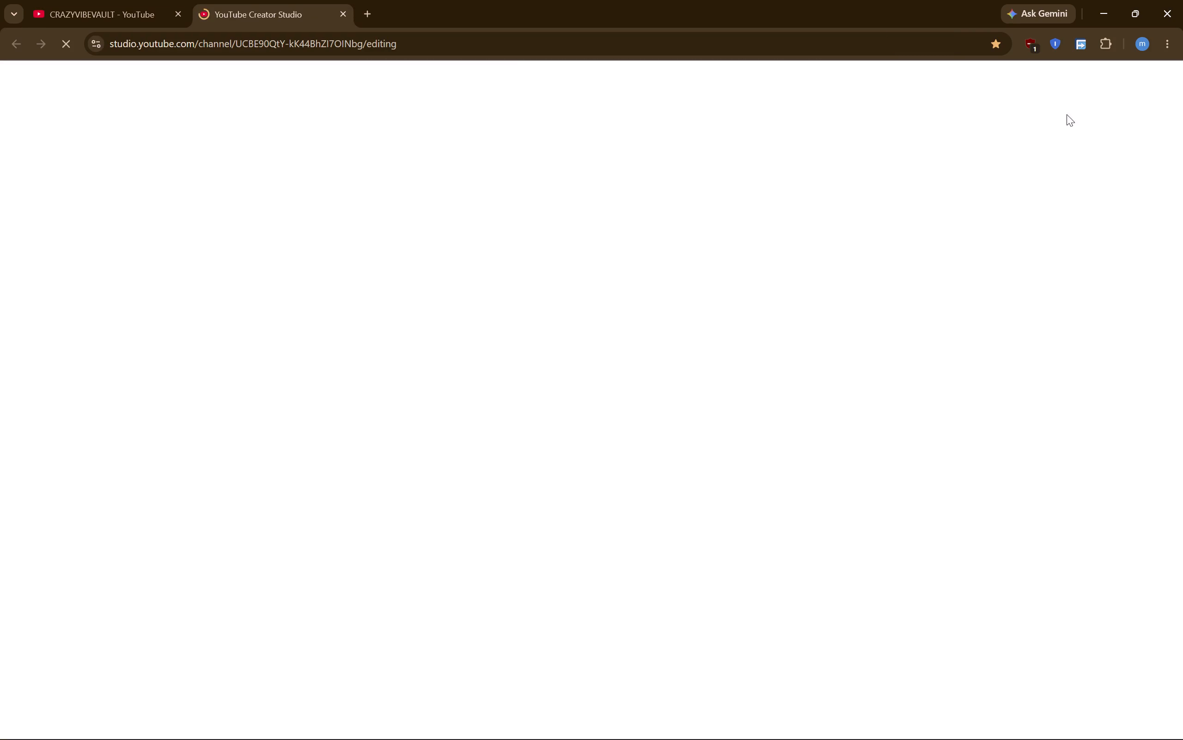
left_click(173, 15)
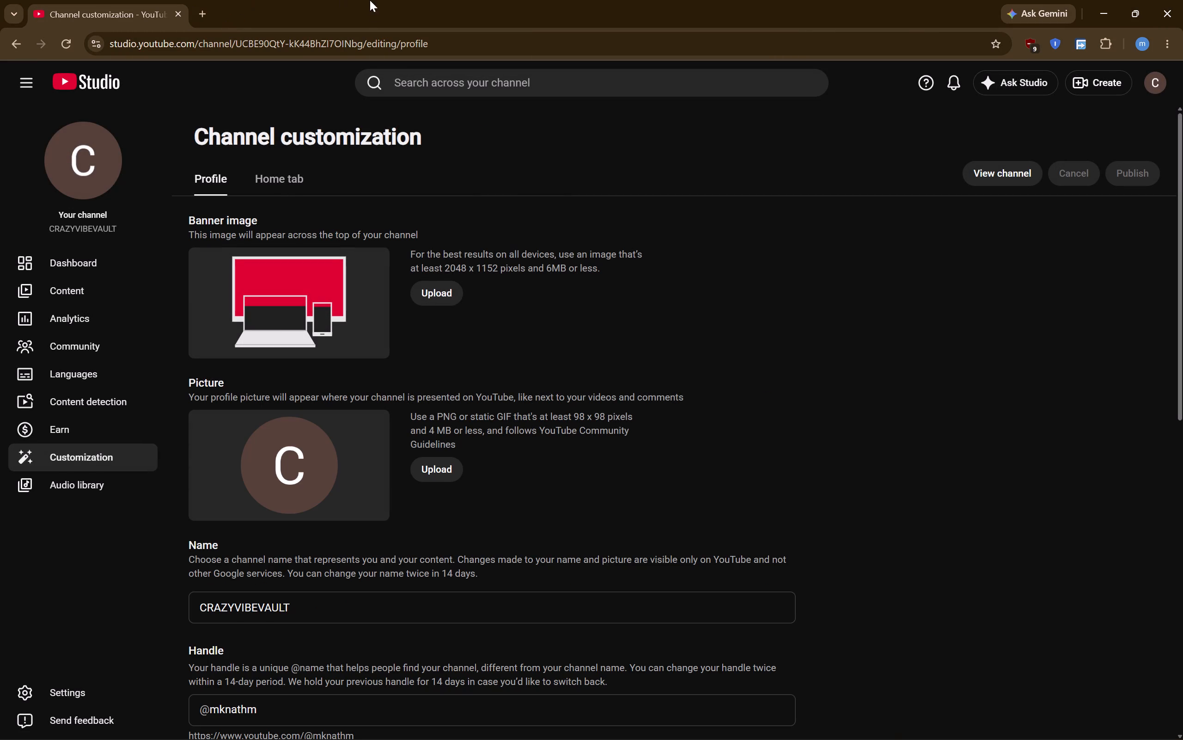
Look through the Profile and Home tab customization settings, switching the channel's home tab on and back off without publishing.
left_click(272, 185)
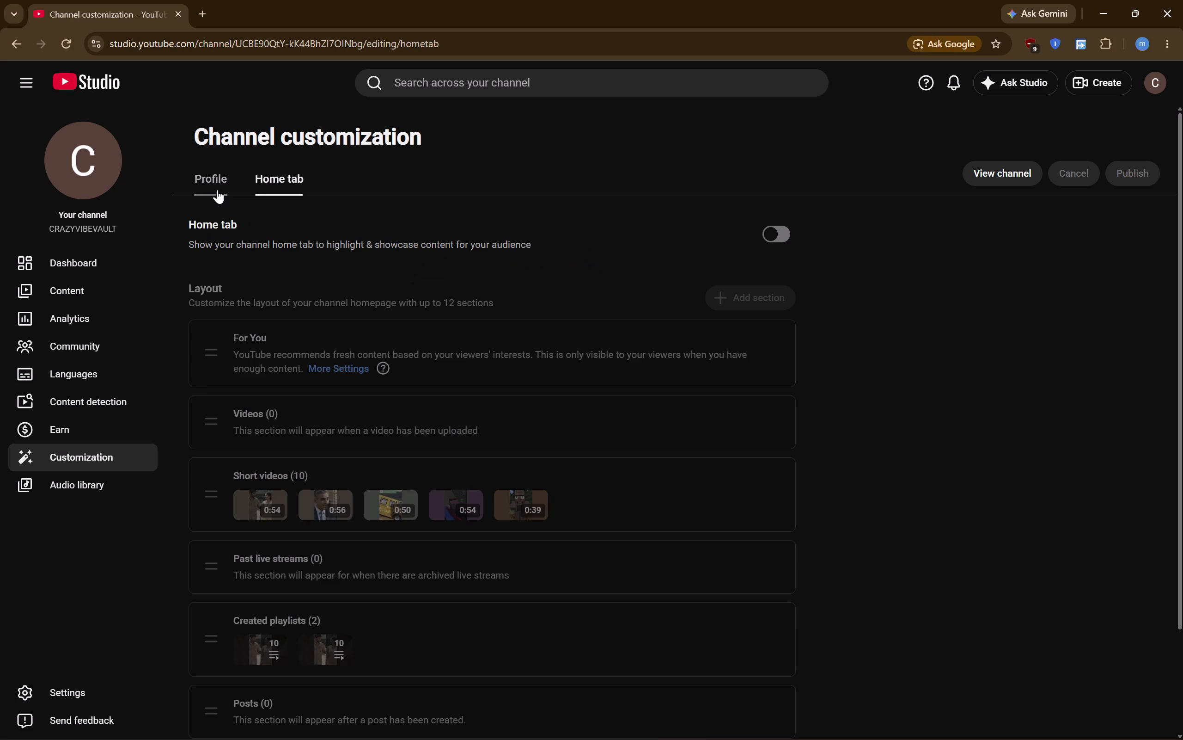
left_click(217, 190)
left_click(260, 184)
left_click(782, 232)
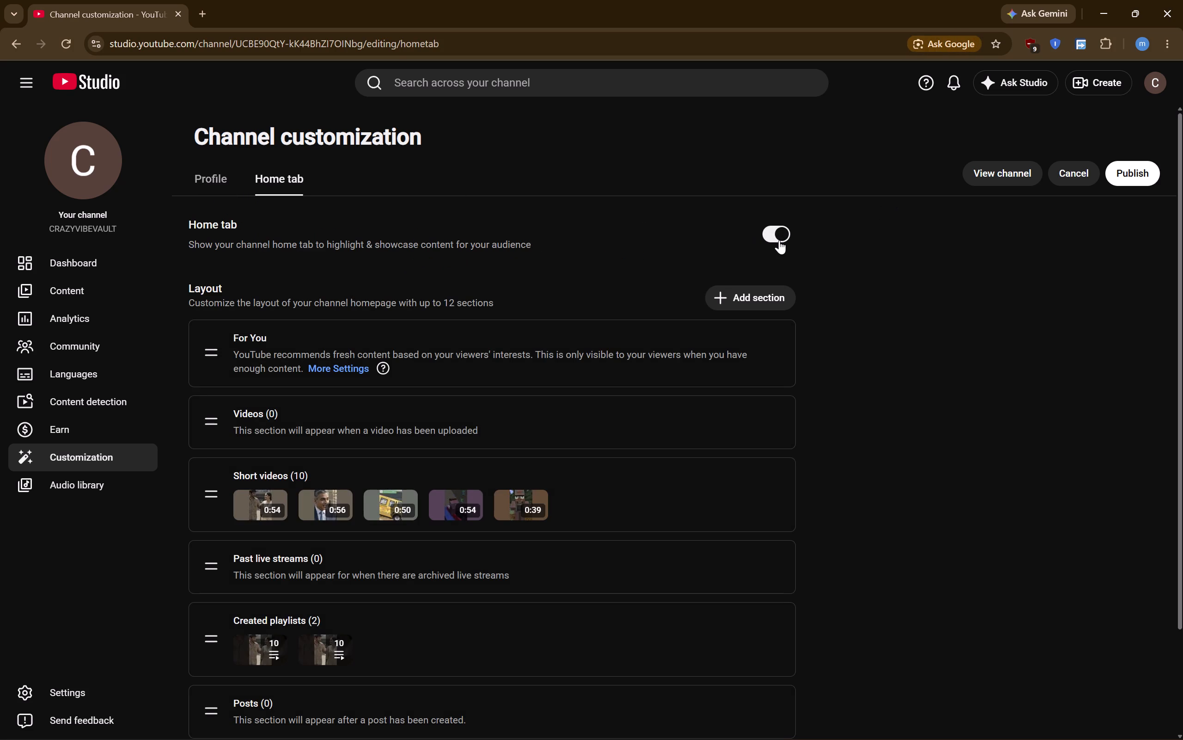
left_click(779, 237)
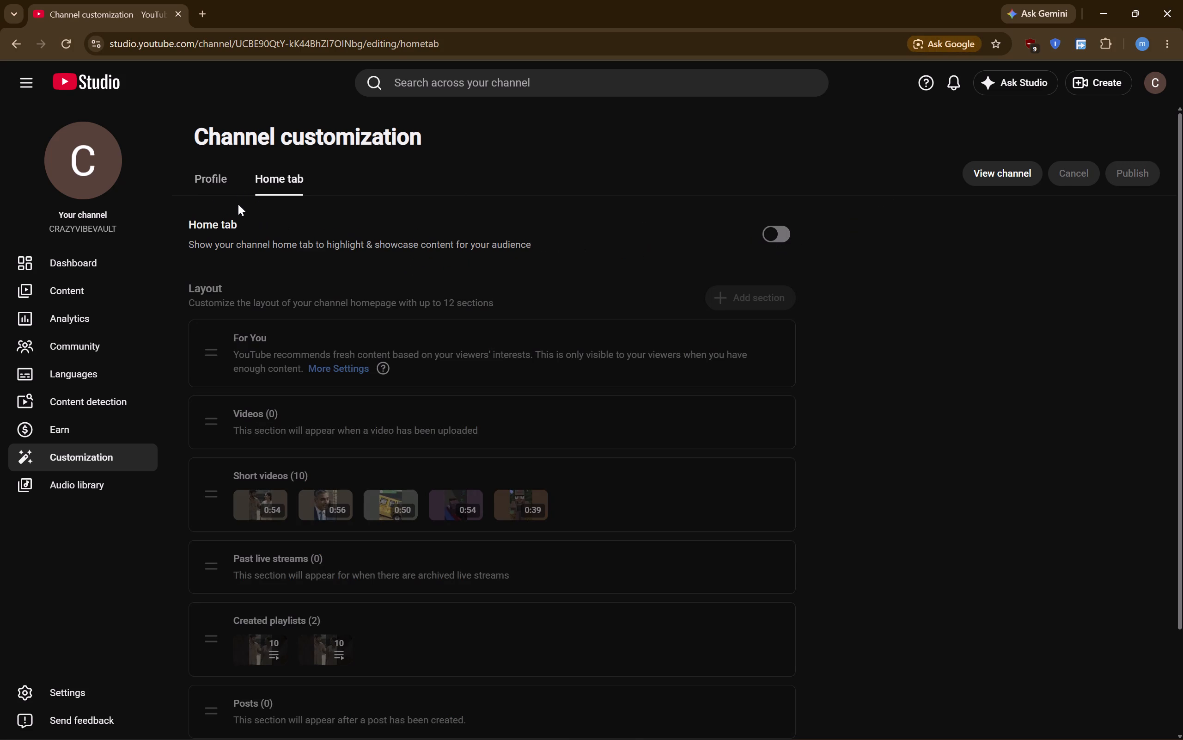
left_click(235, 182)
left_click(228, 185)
Review the channel dashboard's performance and published-video cards, and look over the Shorts on the Content page.
left_click(81, 255)
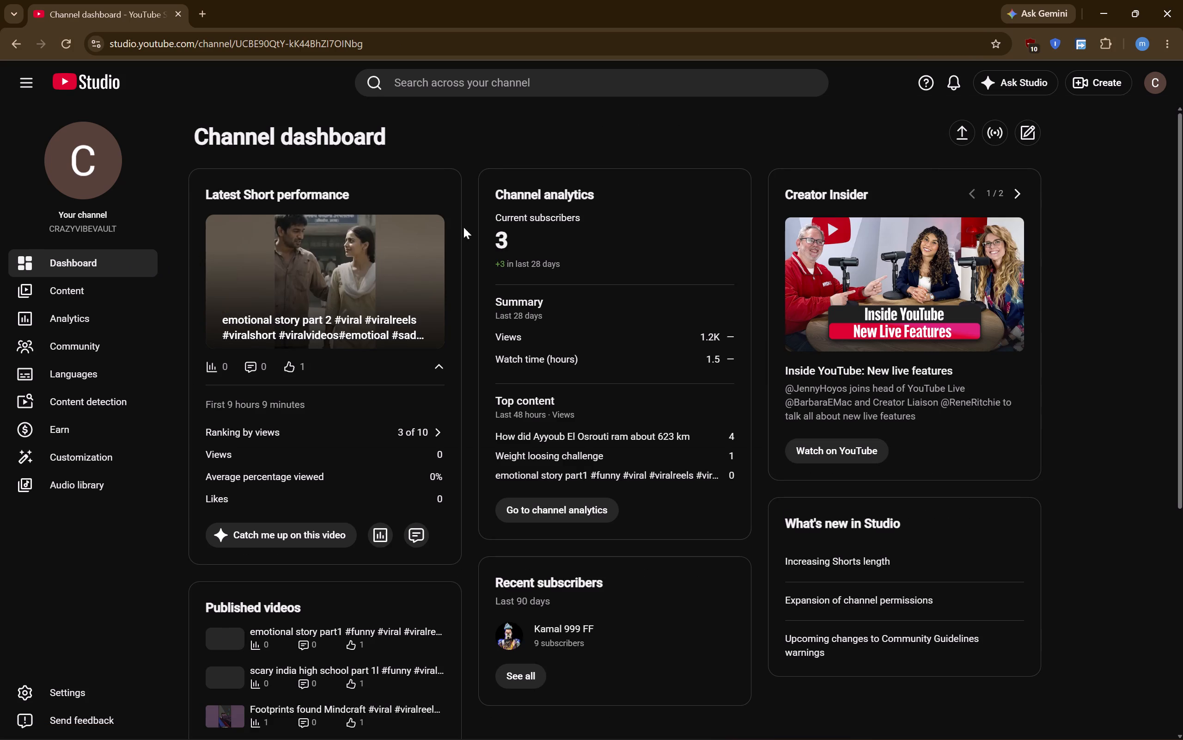
scroll(514, 220, "down", 4)
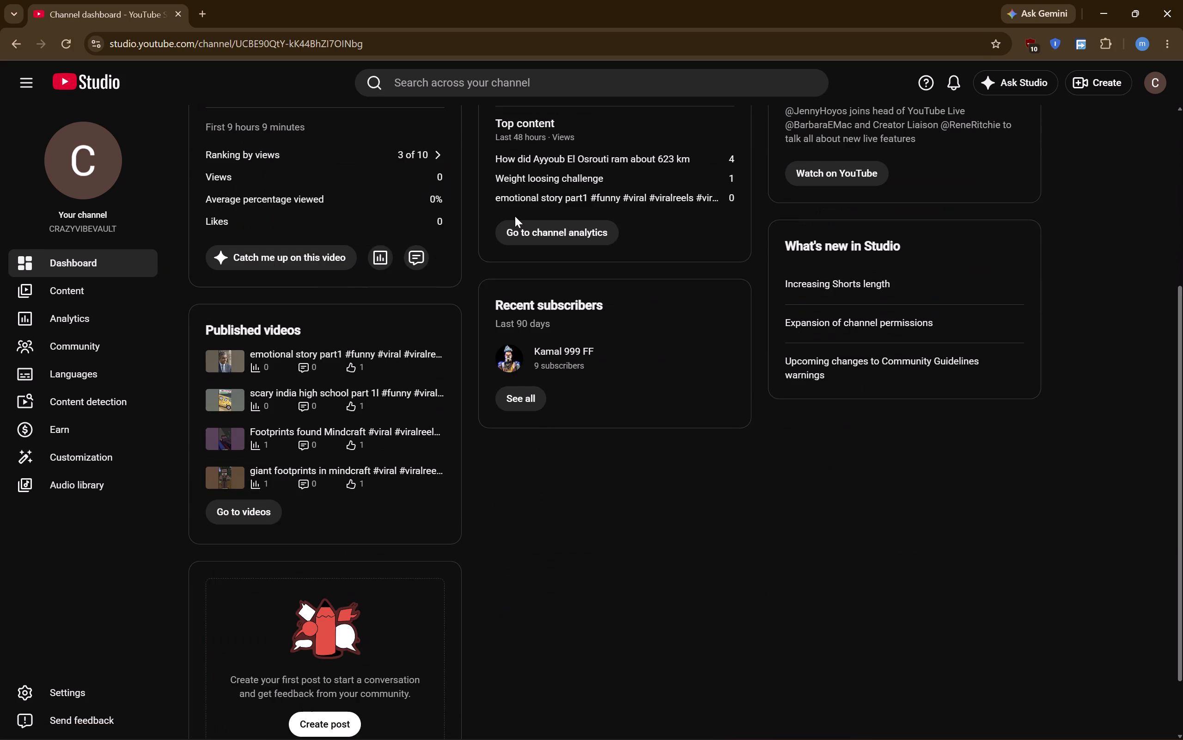
scroll(515, 216, "up", 3)
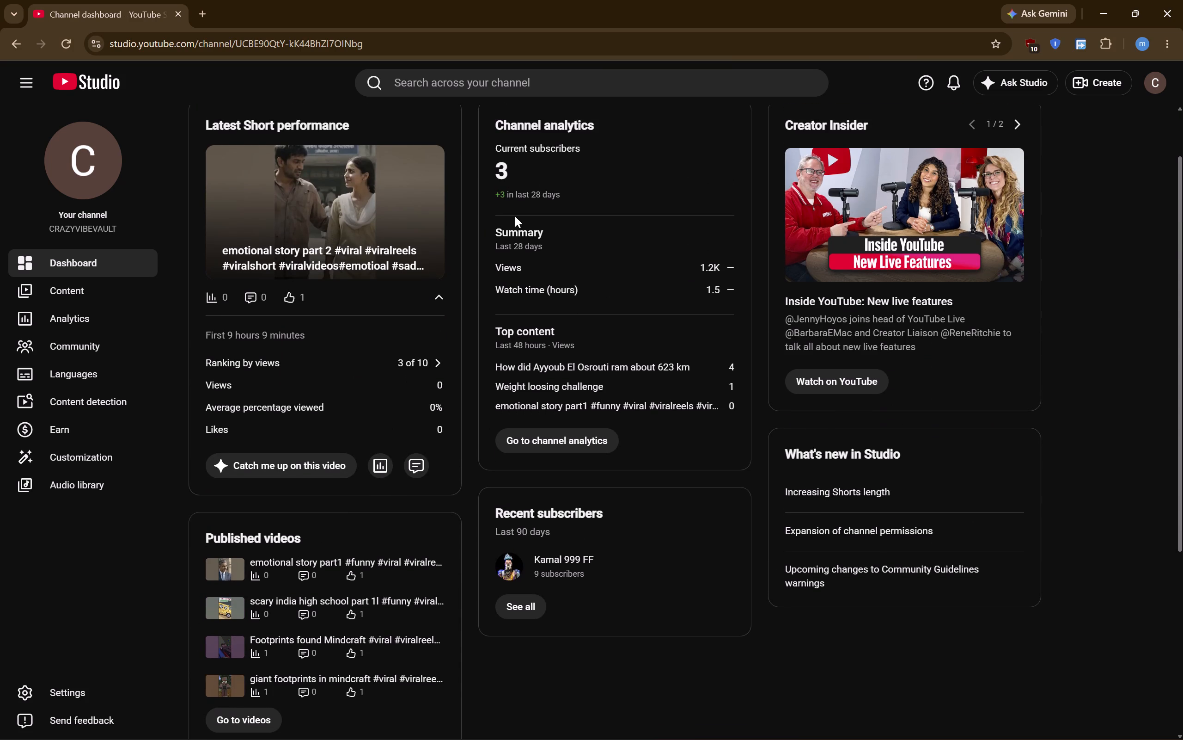
scroll(515, 216, "up", 1)
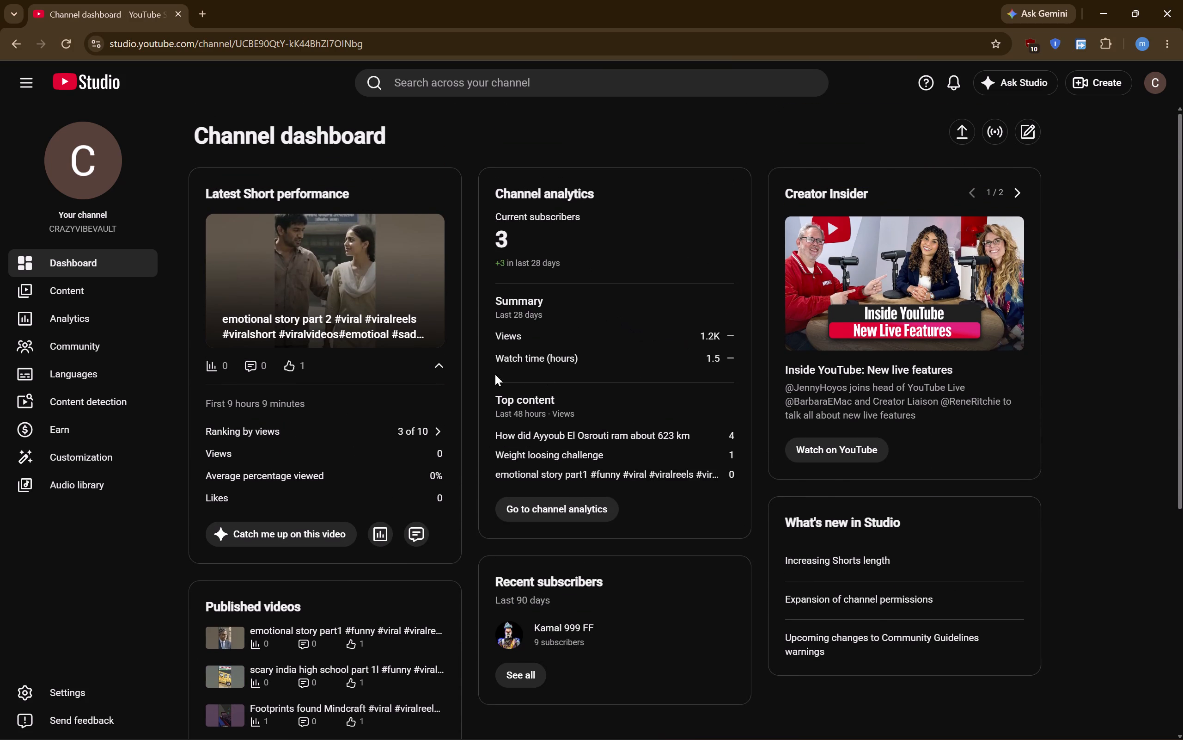
left_click(100, 299)
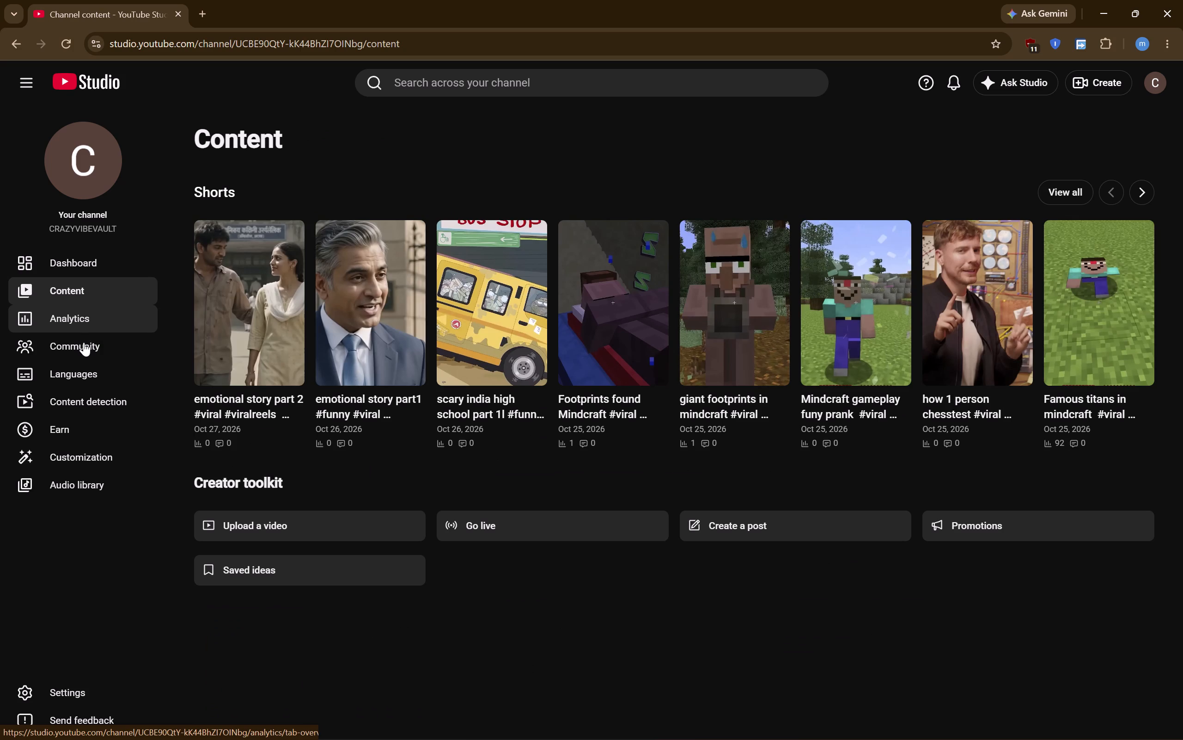
Open the channel analytics and examine the realtime report's hourly views over the last 48 hours, then close the report.
left_click(88, 323)
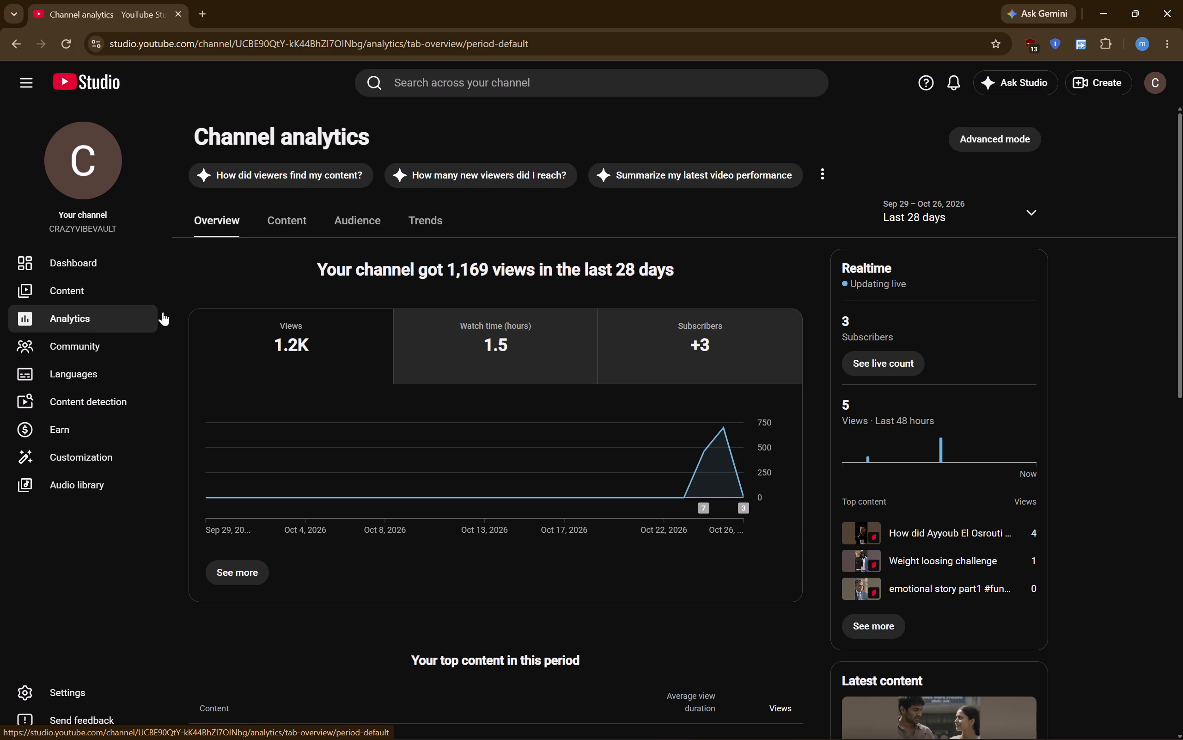
left_click(876, 625)
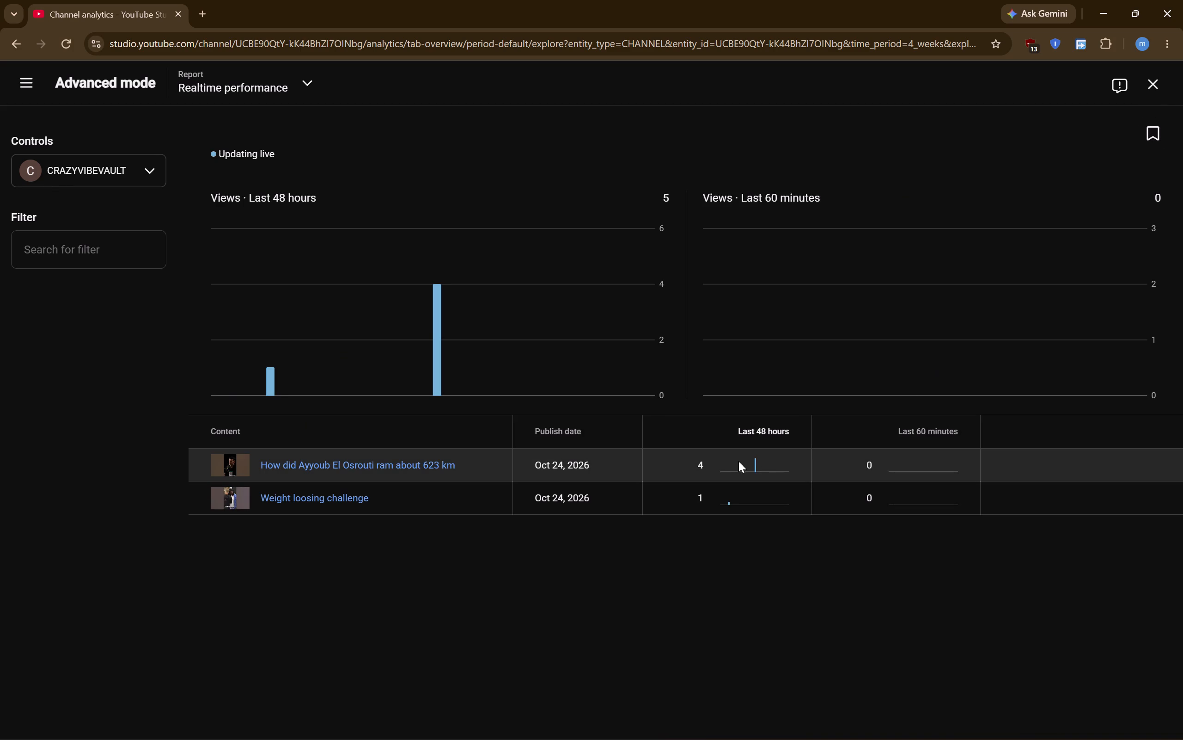
left_click_drag(749, 466, 758, 466)
left_click_drag(419, 331, 443, 332)
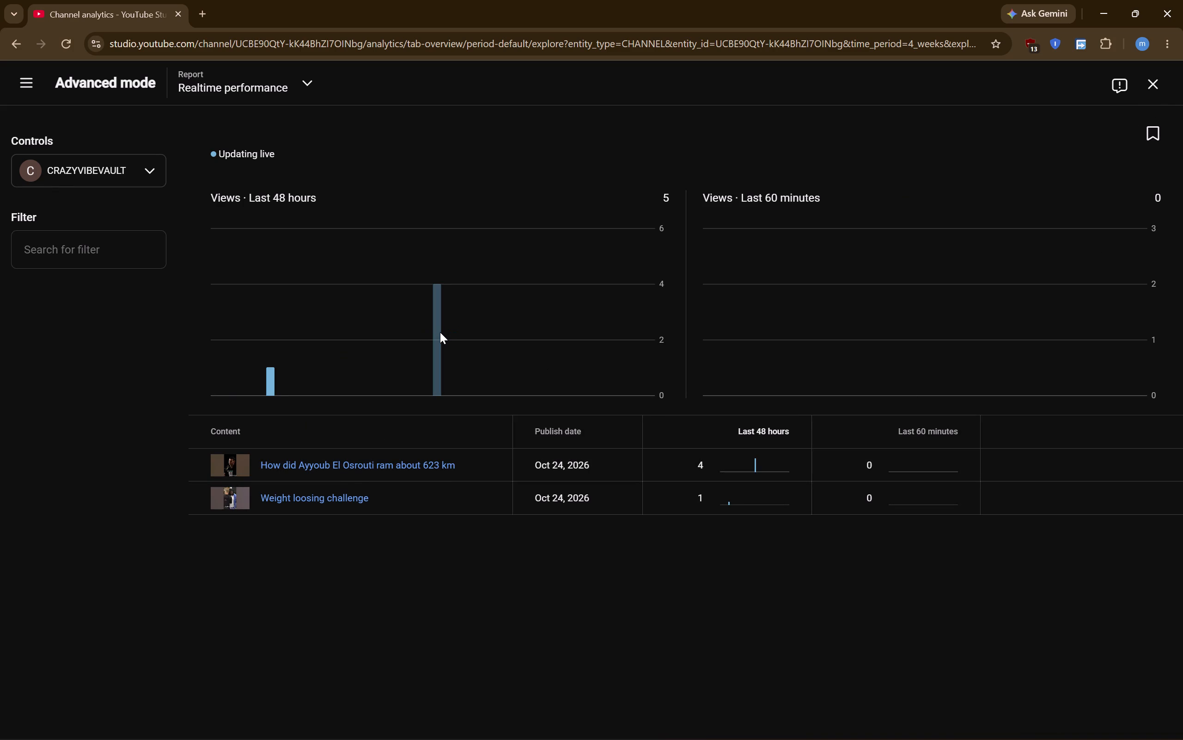
left_click(440, 332)
left_click(440, 332)
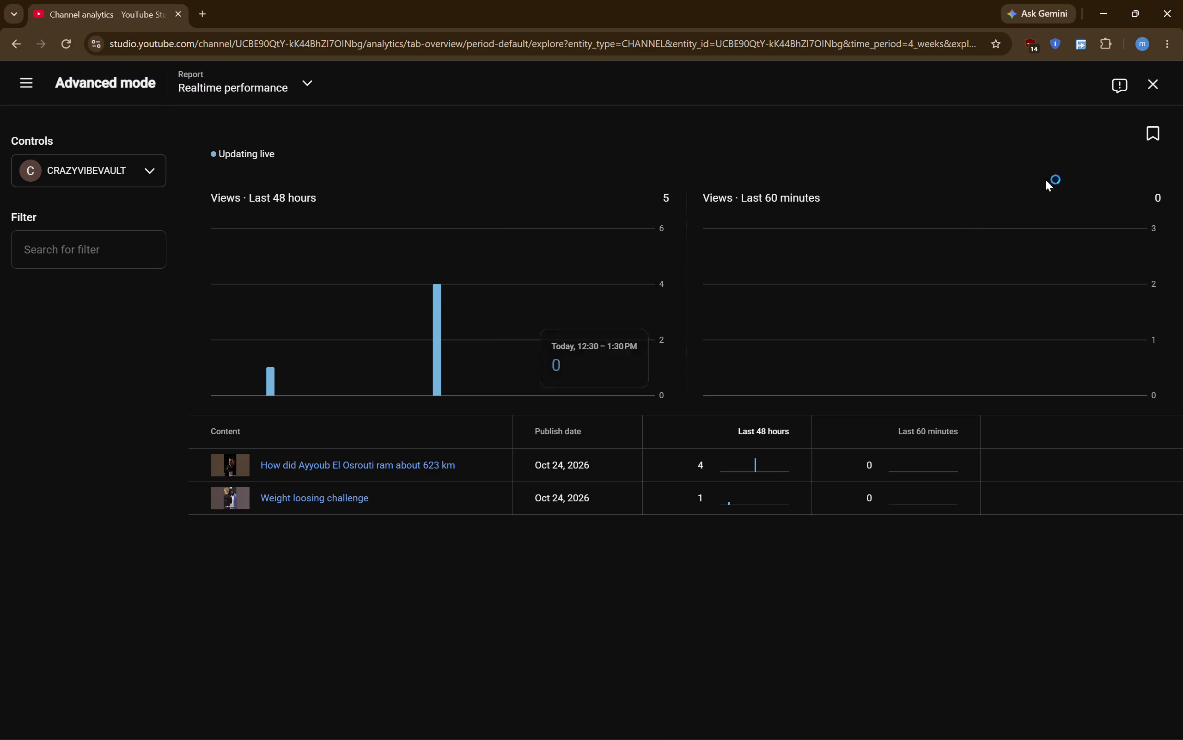
left_click(1145, 91)
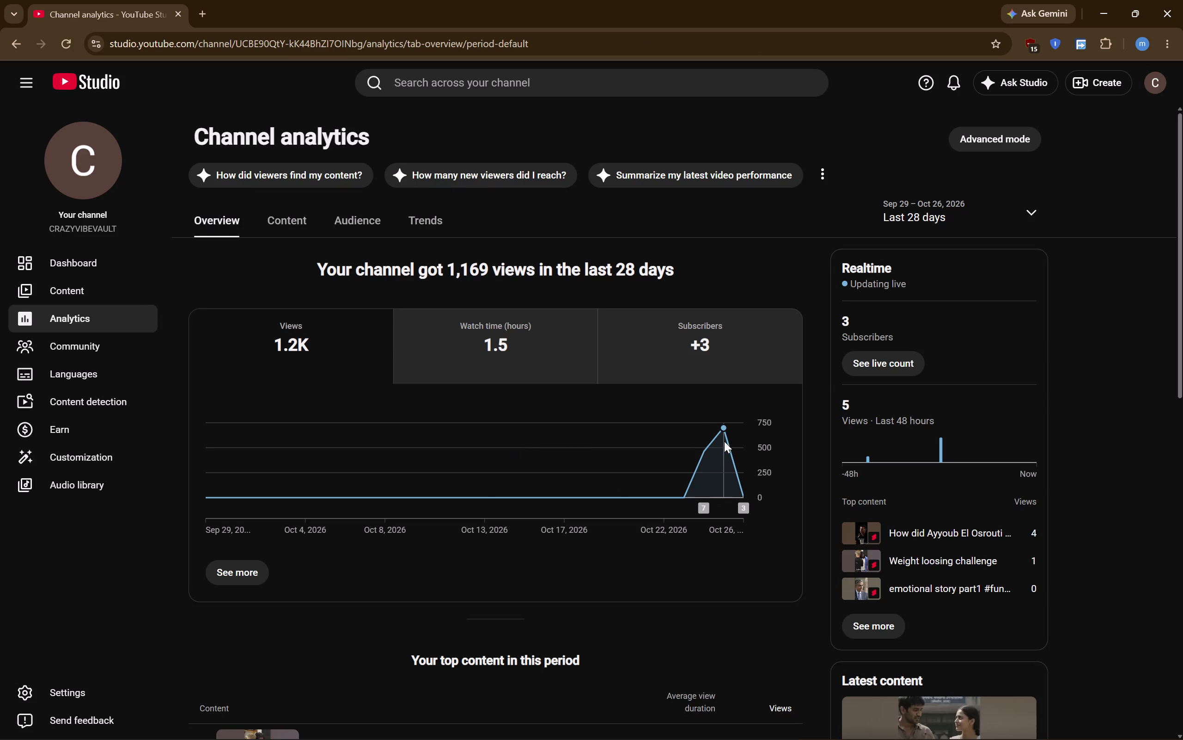
Inspect the daily view counts around October 24 to 26 on the 28-day views chart.
left_click_drag(719, 436, 713, 433)
left_click(713, 433)
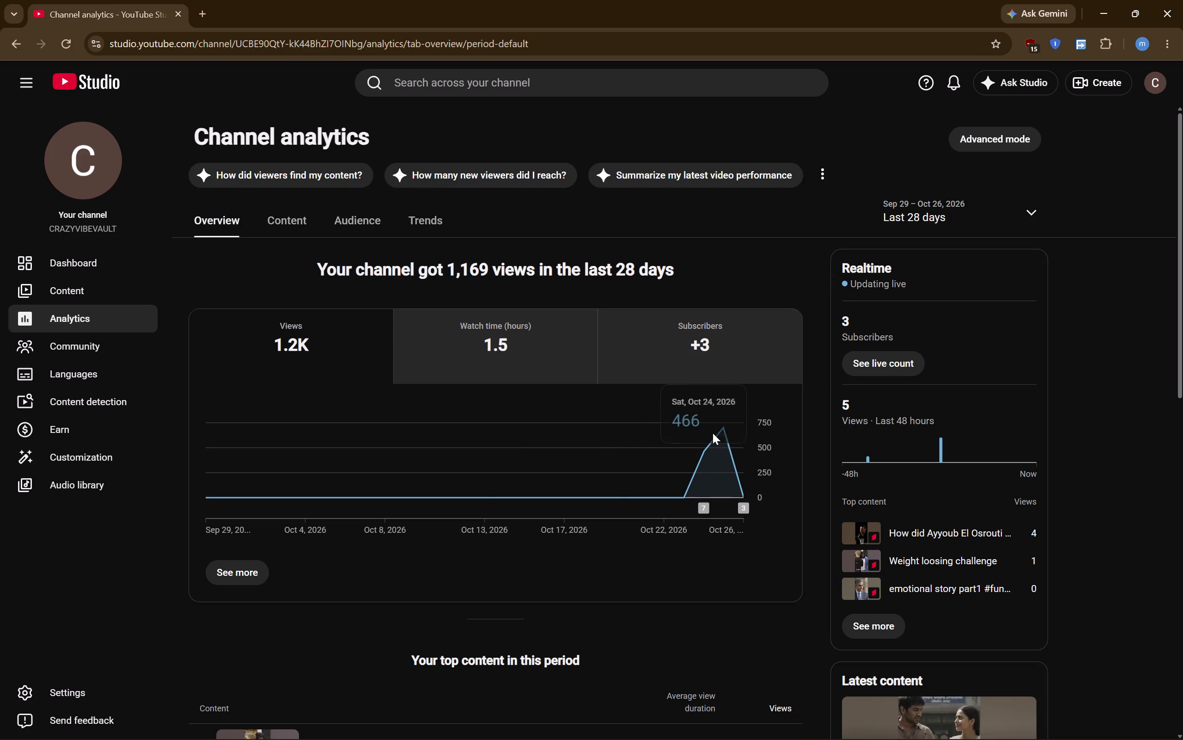
left_click(724, 430)
left_click(720, 428)
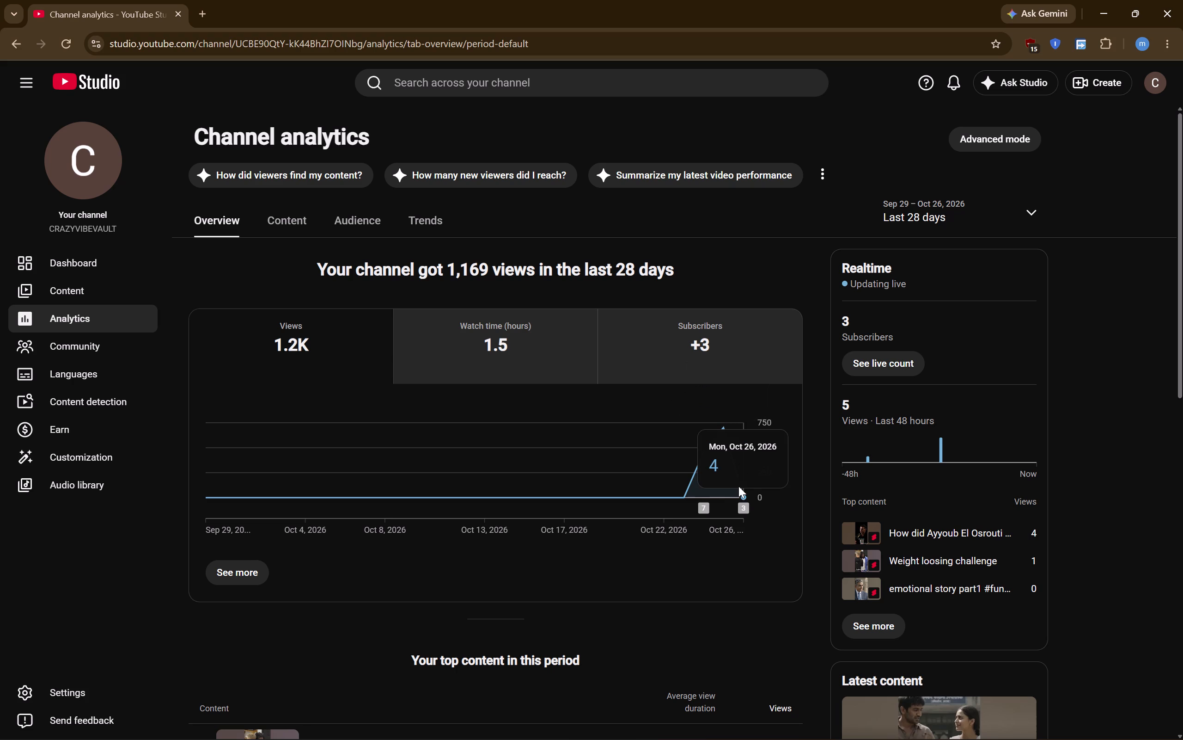
left_click(738, 487)
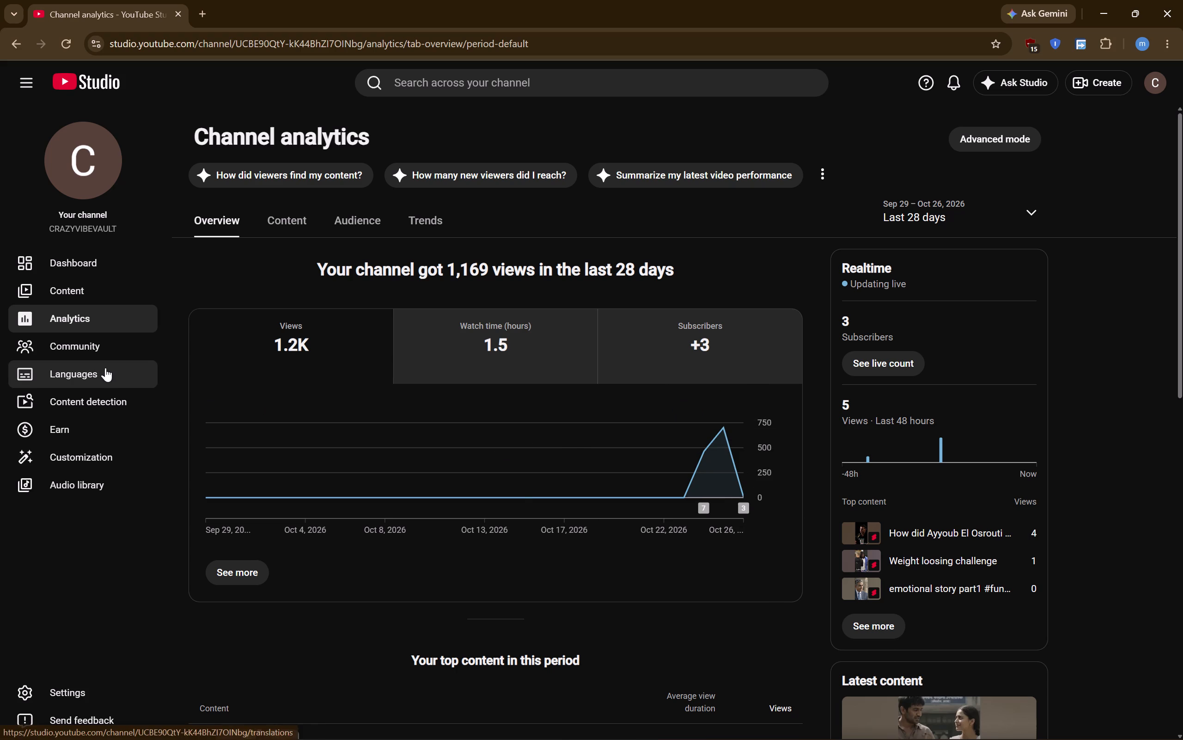
Look over the channel's Content detection, Languages and Community pages.
left_click(89, 393)
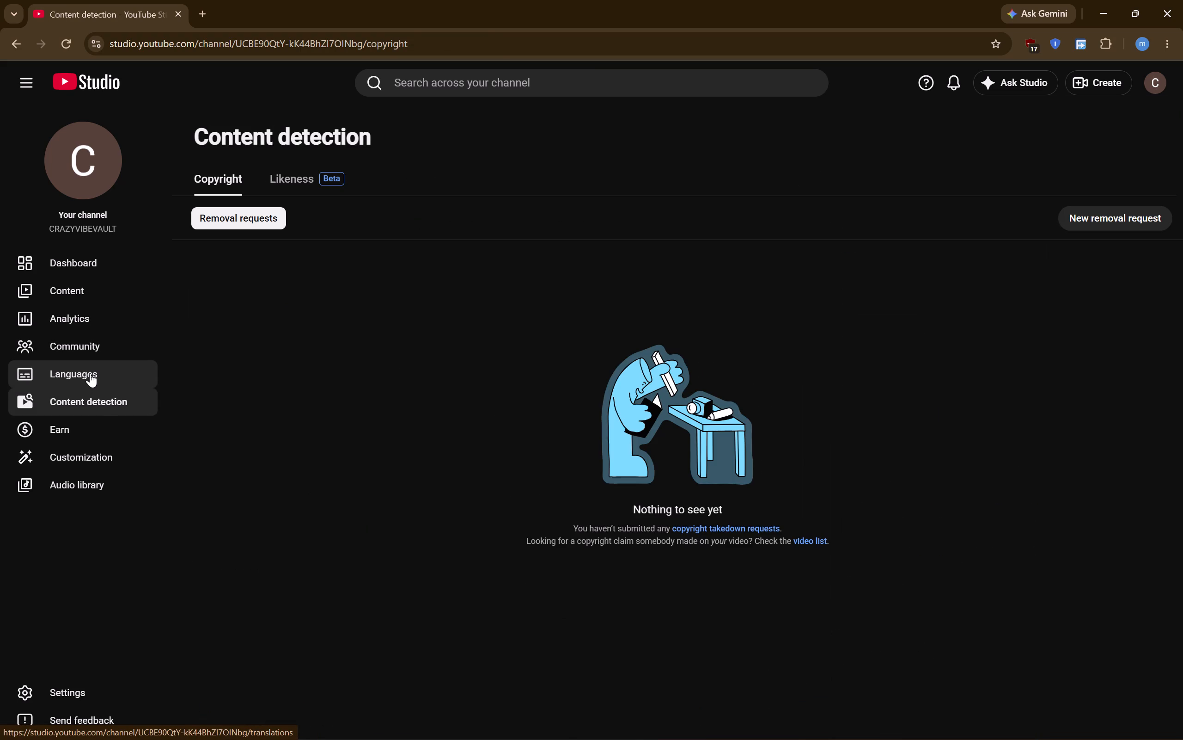
left_click(90, 373)
left_click(104, 353)
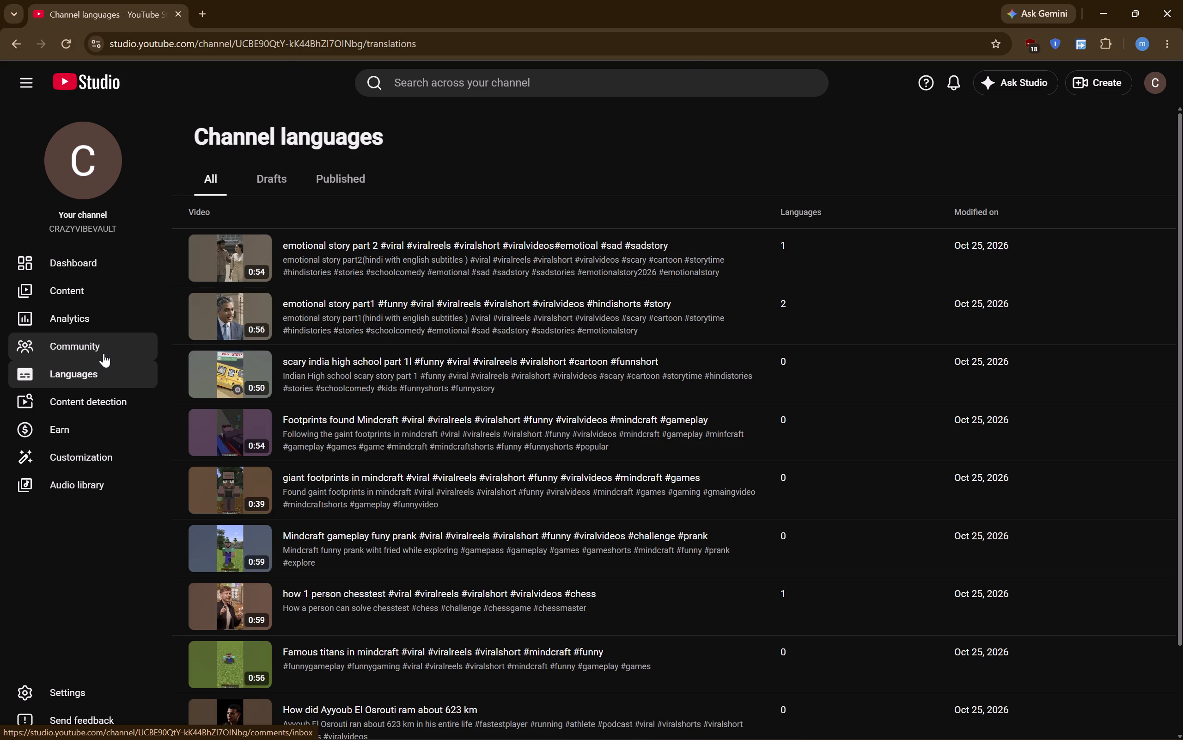
From the Content page, start a new video upload with the file "[en] scary-indian-high-school-par2" from the scaru folder in Downloads.
left_click(106, 290)
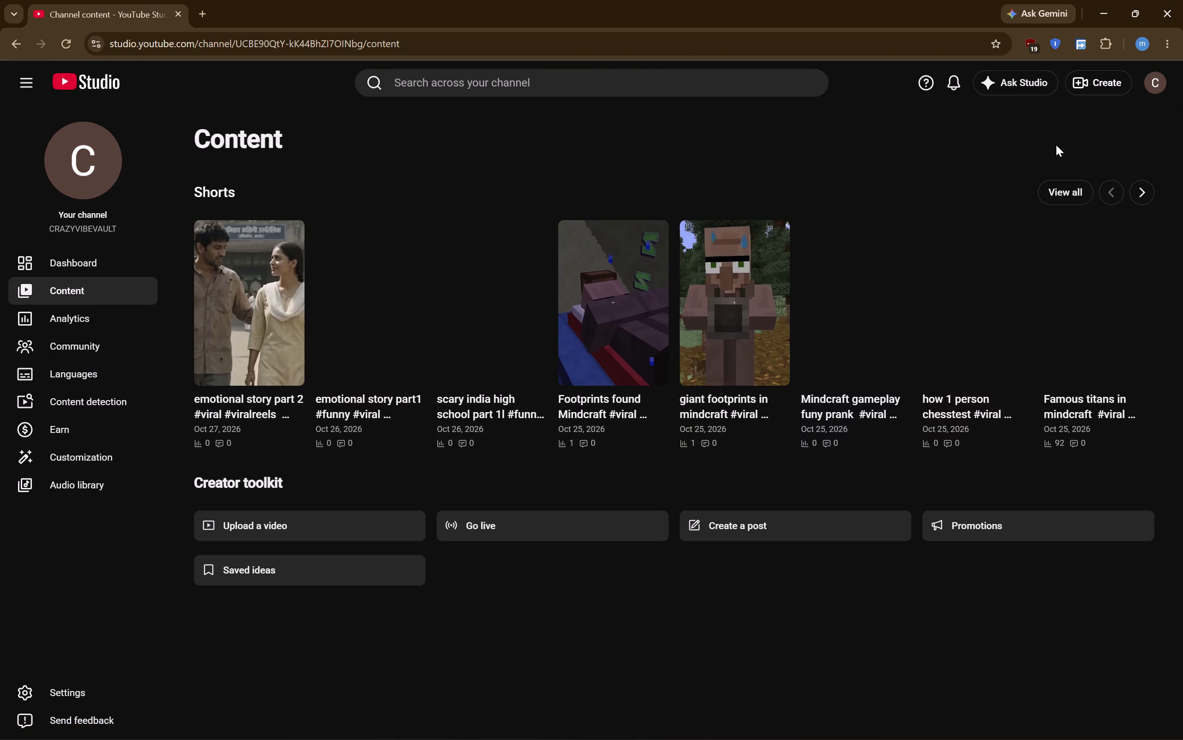
left_click(1094, 97)
left_click(1101, 83)
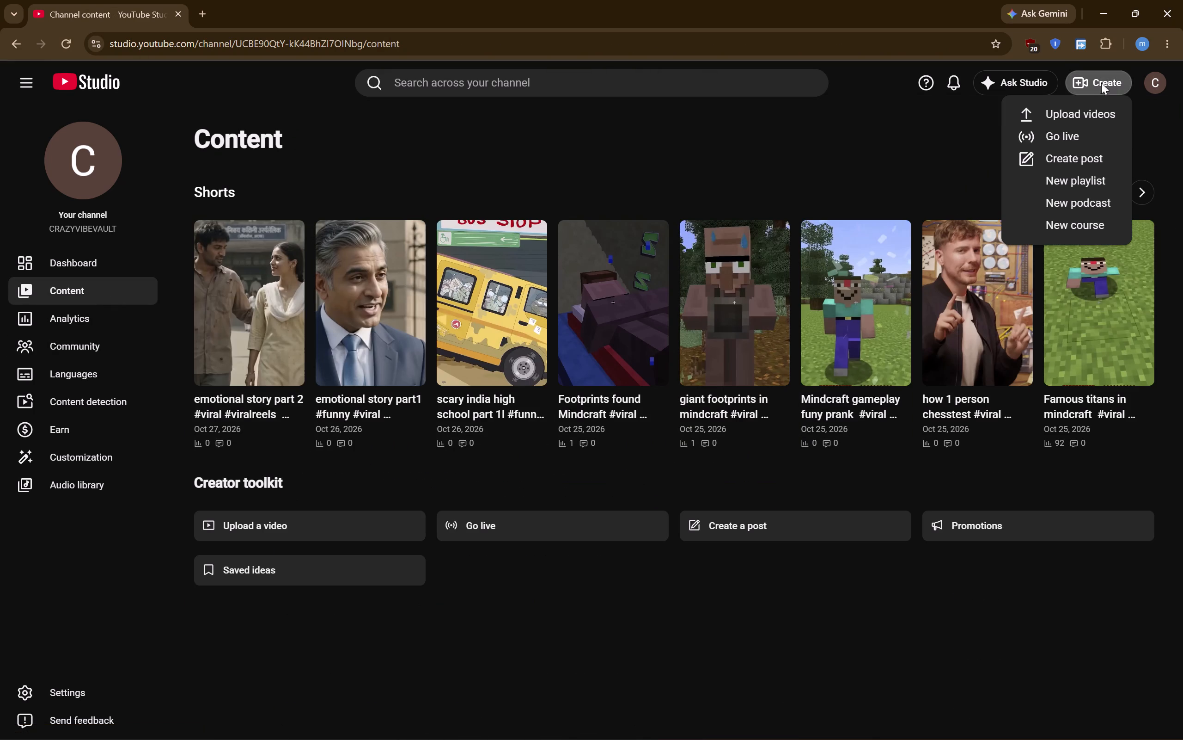
left_click(1058, 109)
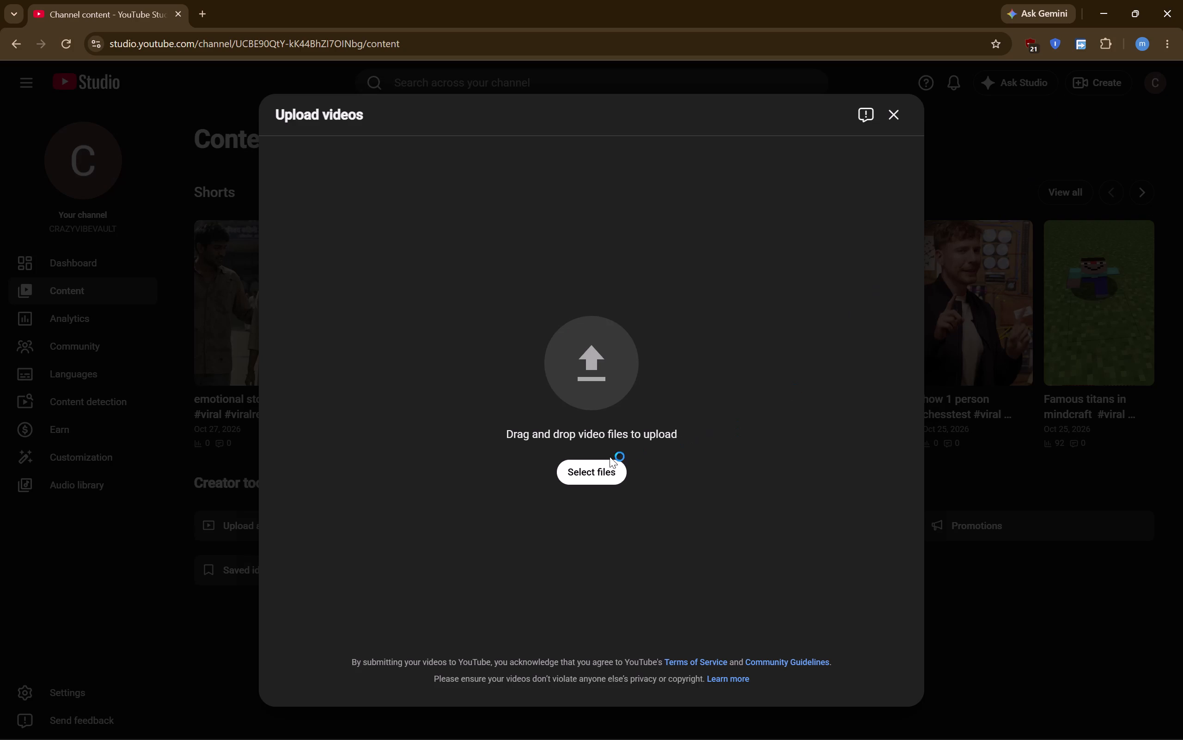
left_click(576, 483)
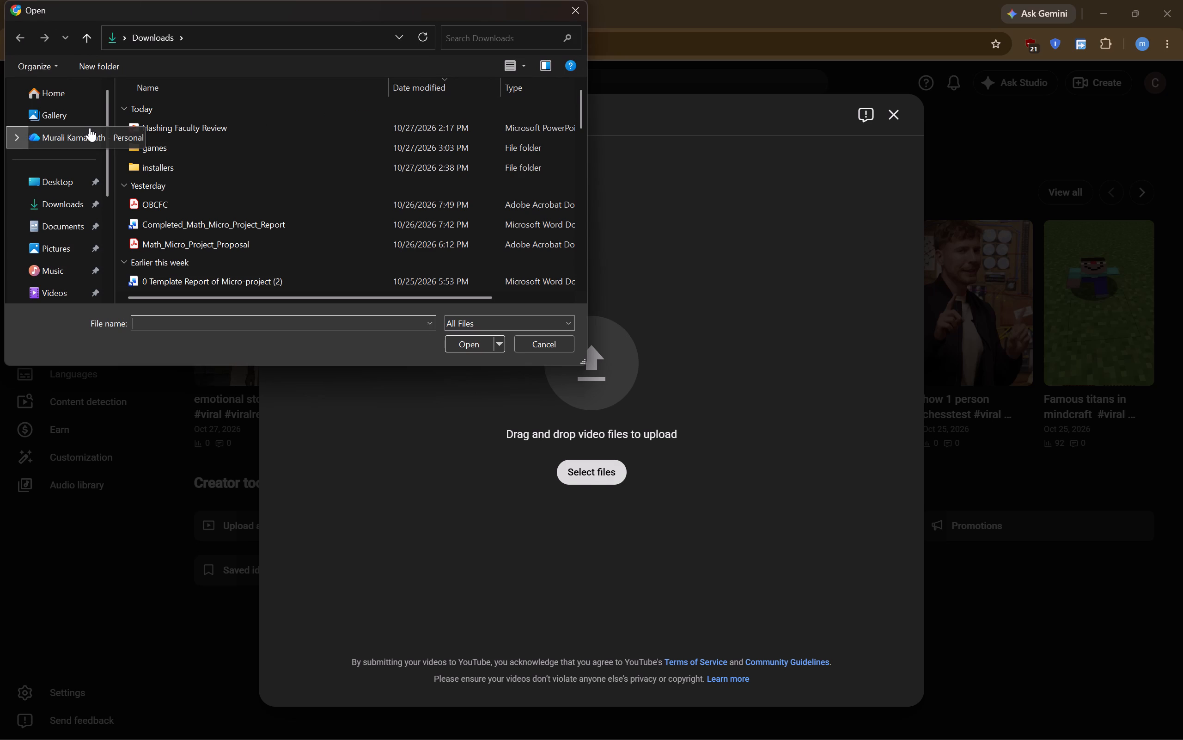
left_click(51, 219)
left_click(68, 209)
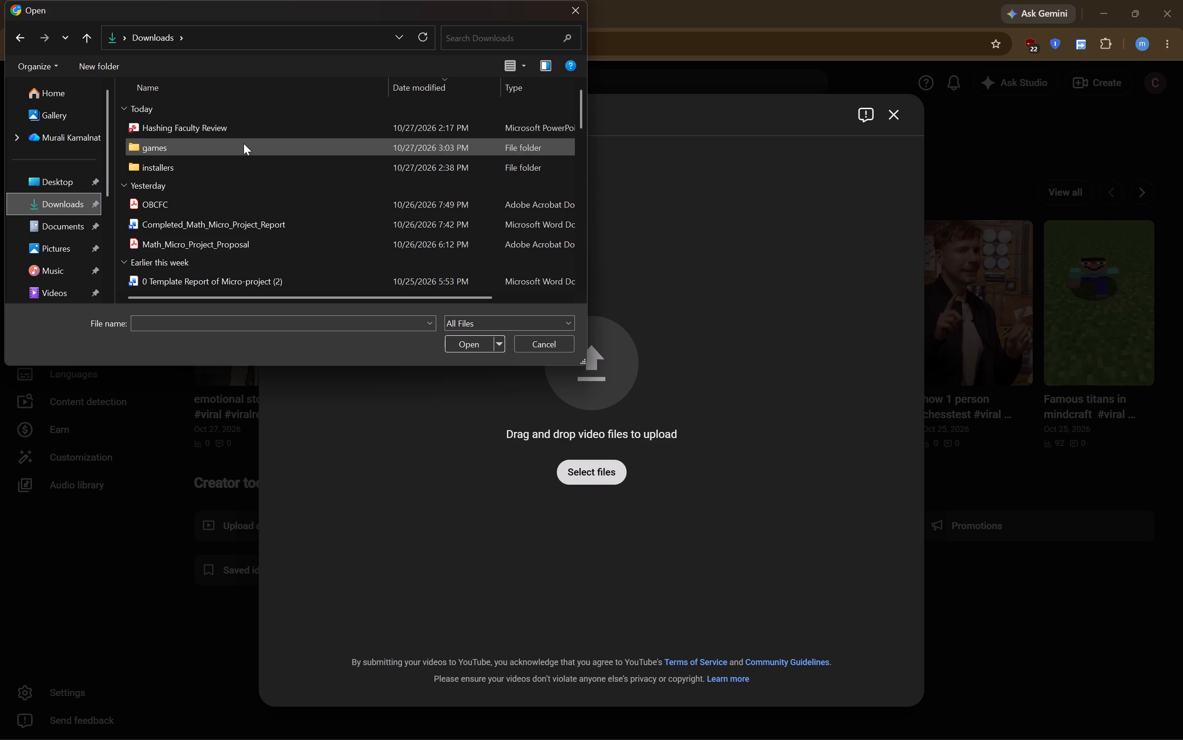
scroll(244, 144, "down", 2)
scroll(246, 142, "up", 1)
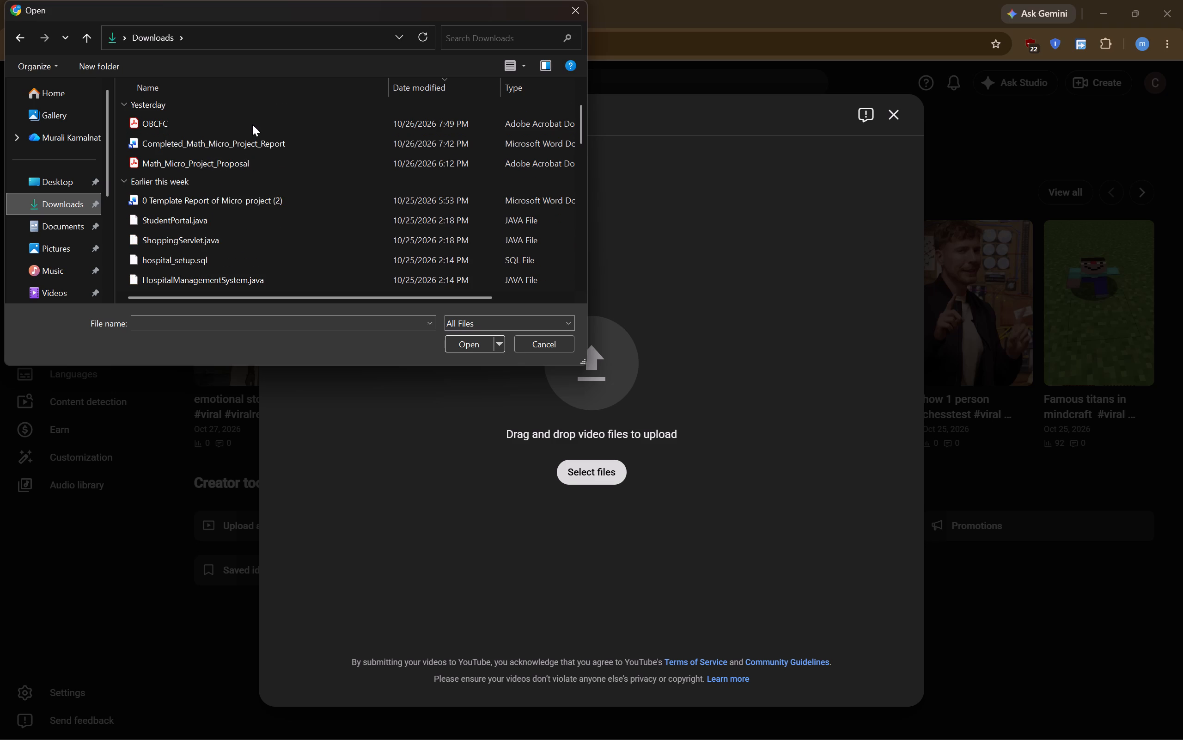
scroll(252, 124, "down", 3)
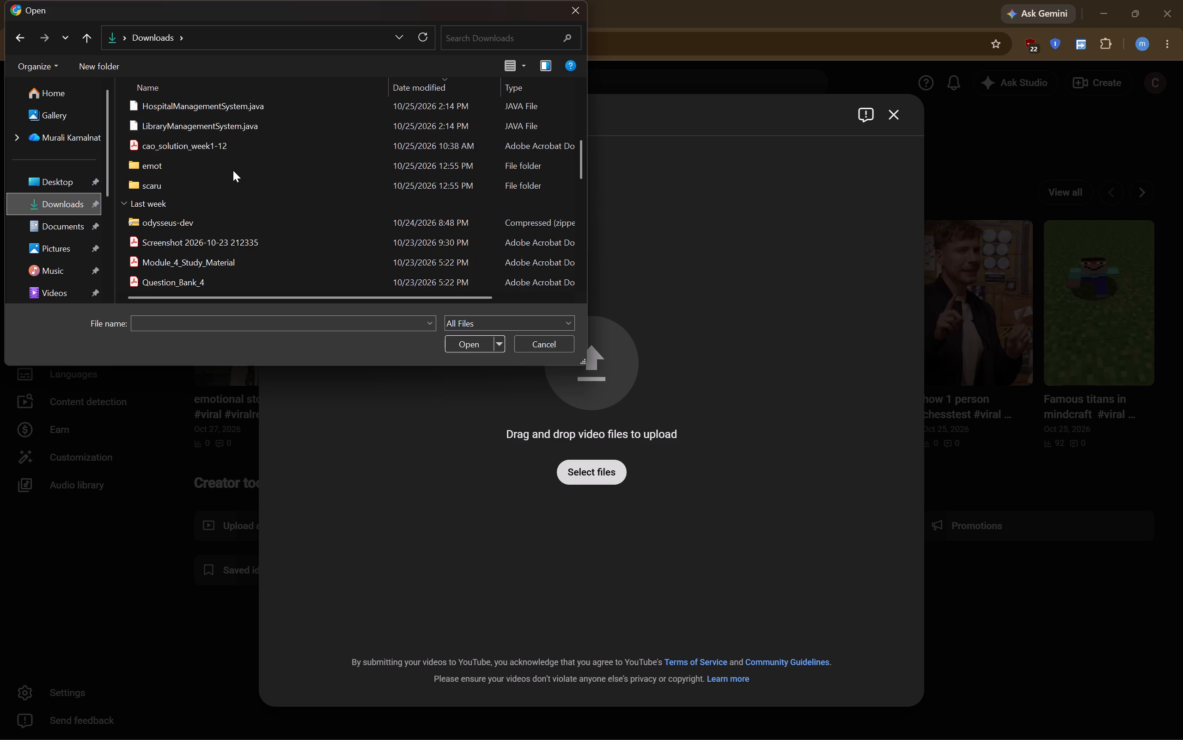
double_click(228, 193)
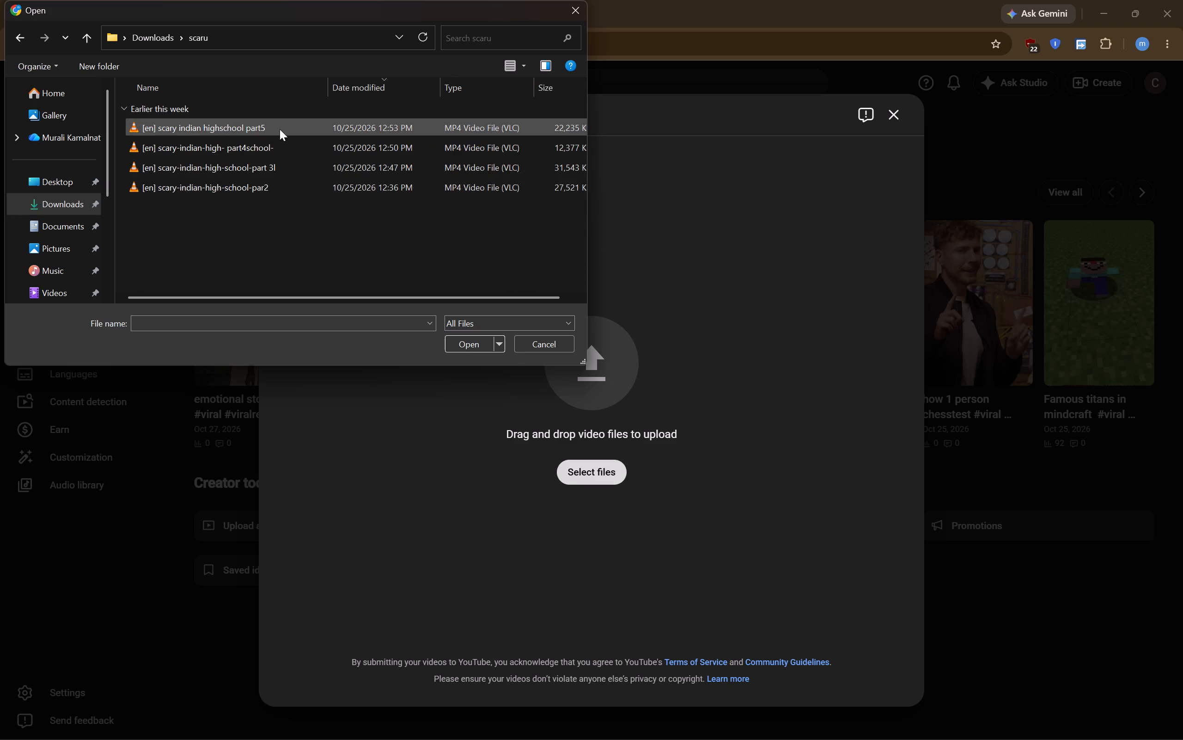
left_click(291, 187)
left_click(459, 345)
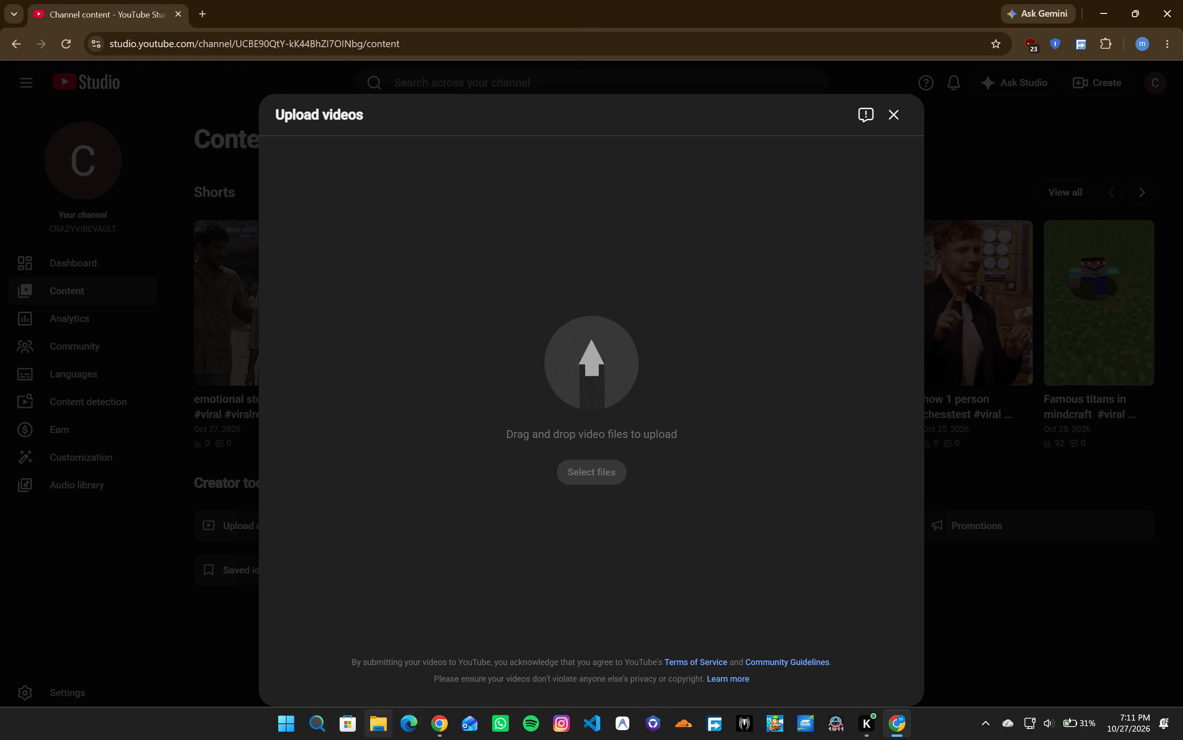
Open Notepad, copy the "Indian High school scary story part 1" description with its hashtags, and return to the video upload.
left_click(322, 729)
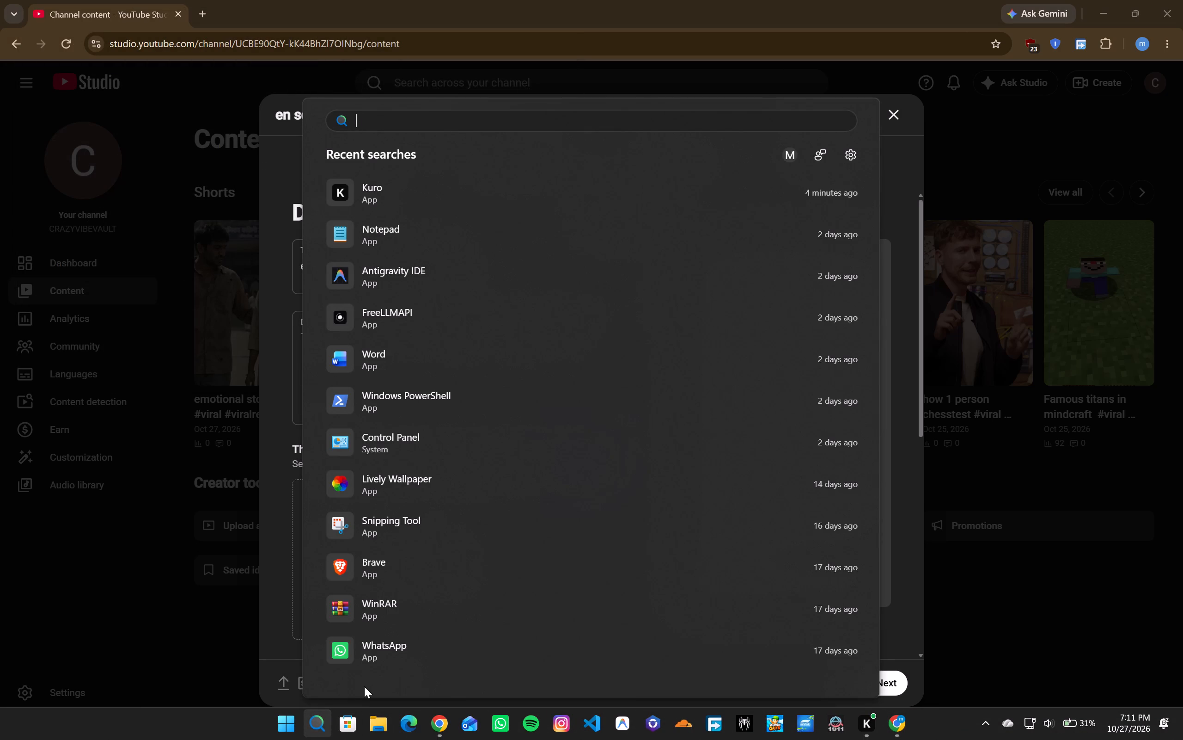
type("no")
left_click(615, 332)
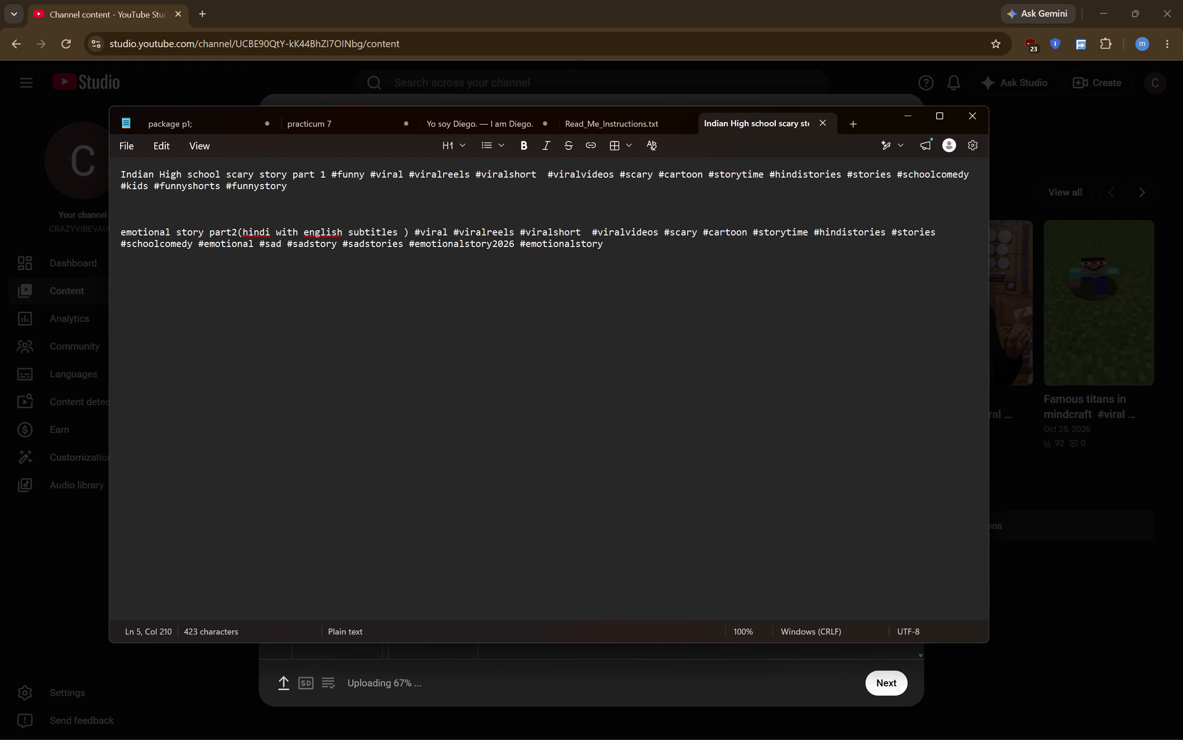
left_click_drag(319, 189, 92, 148)
right_click(146, 170)
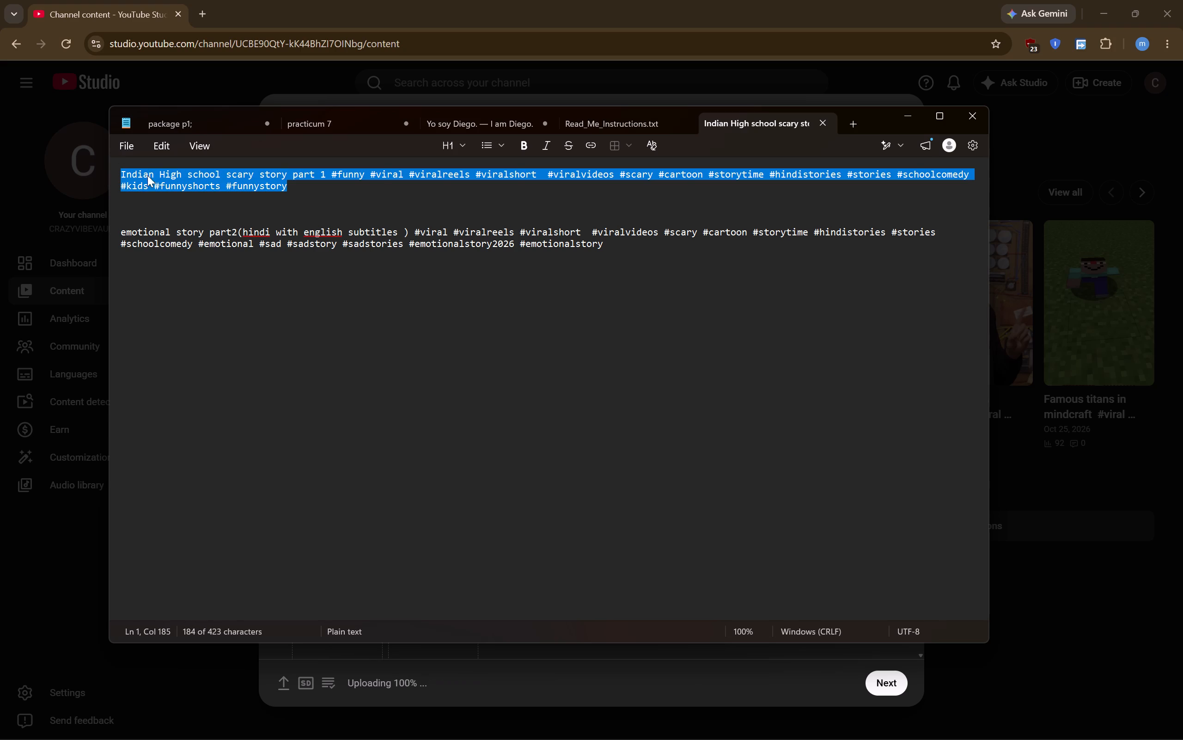
left_click(212, 195)
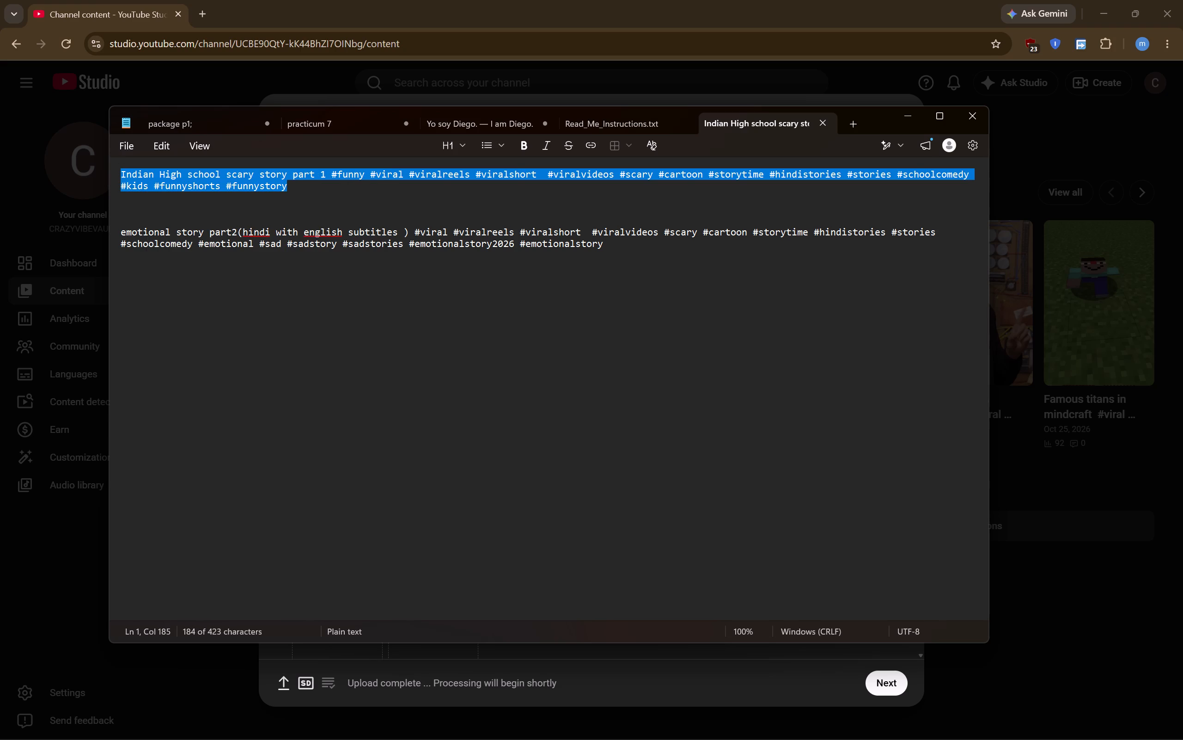
key("alt+Tab")
Remove the leading "en" from the video title and capitalise its first word, making it "Scary indian high school par2".
left_click(489, 264)
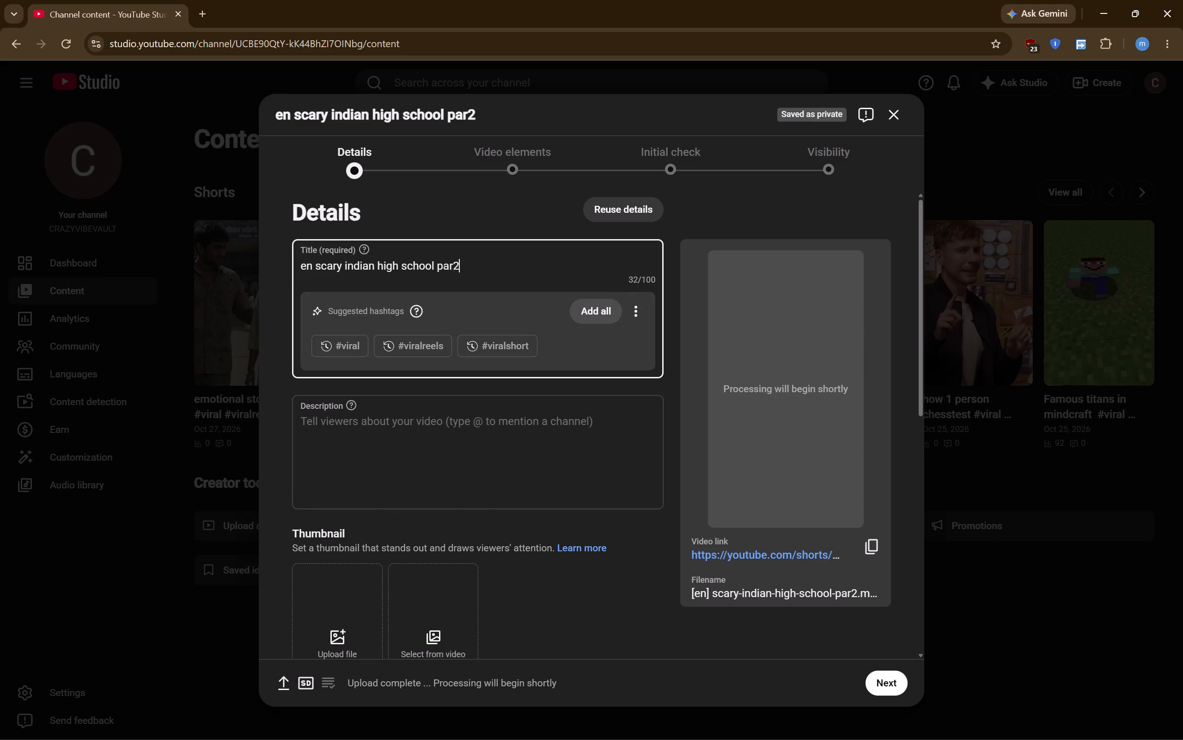
left_click_drag(319, 268, 315, 265)
left_click_drag(315, 265, 274, 264)
key("BackSpace")
key("shift+d")
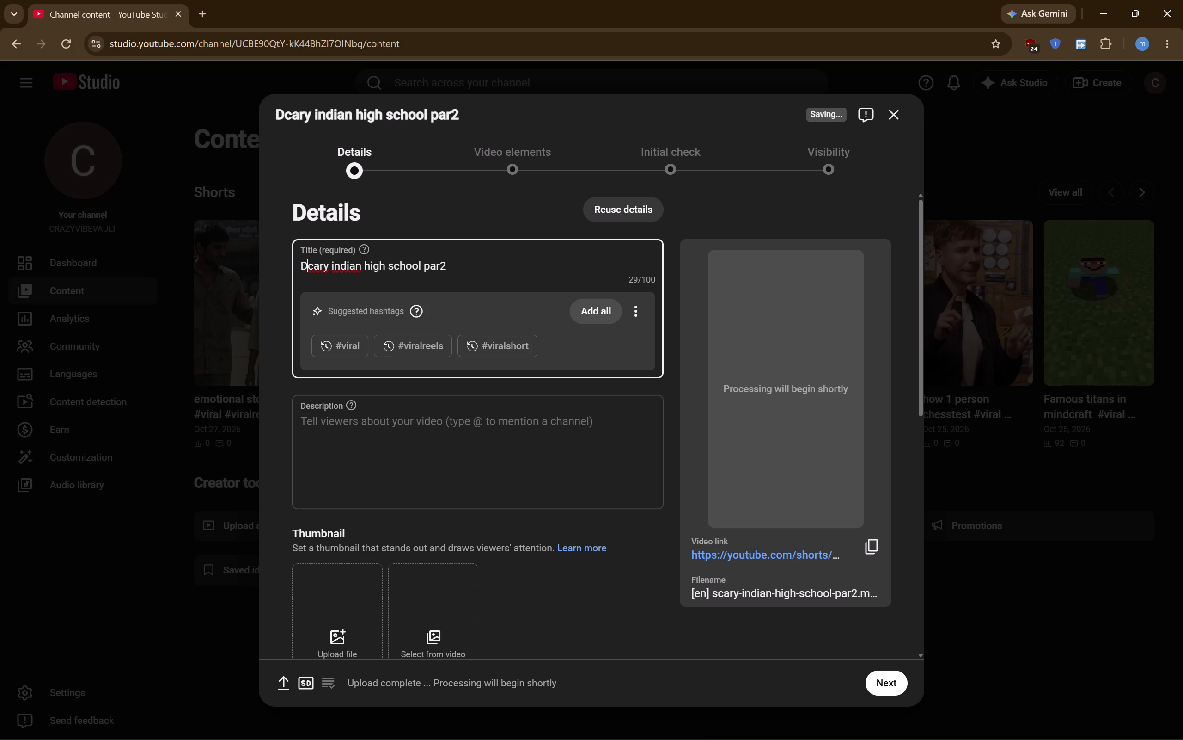
key("shift+BackSpace")
key("shift+s")
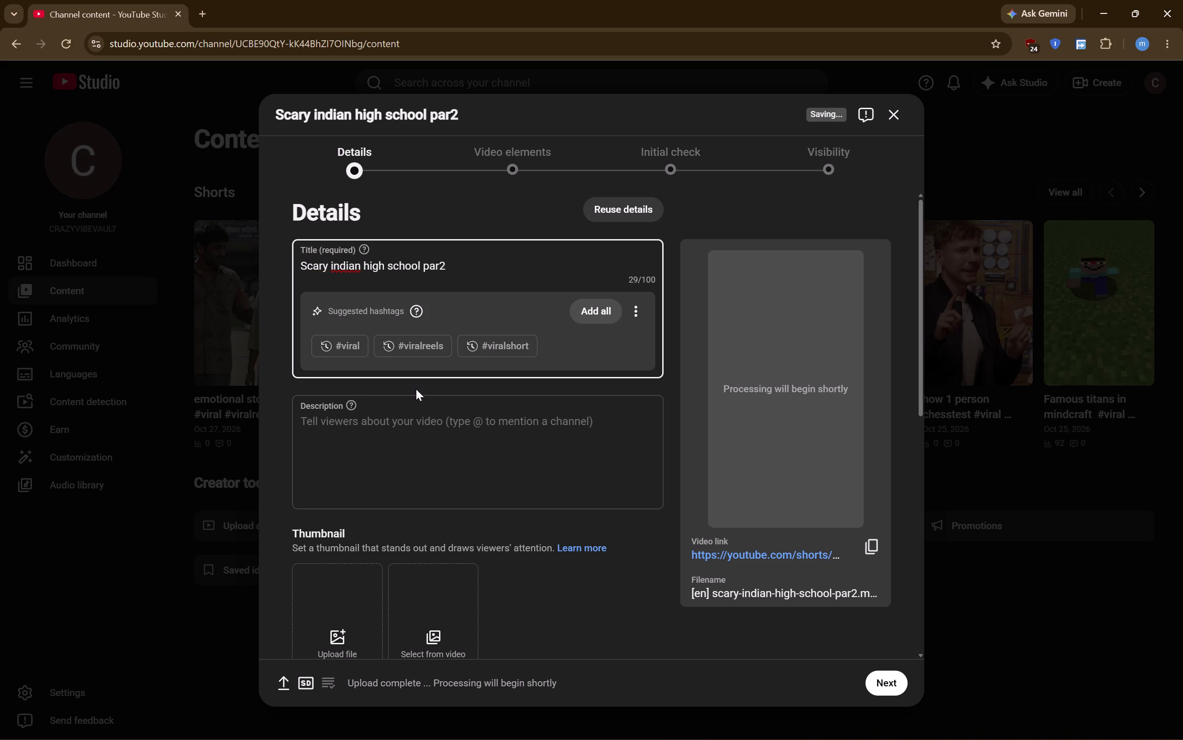
Paste the copied text into the video description and change its part number to 2.
left_click(416, 389)
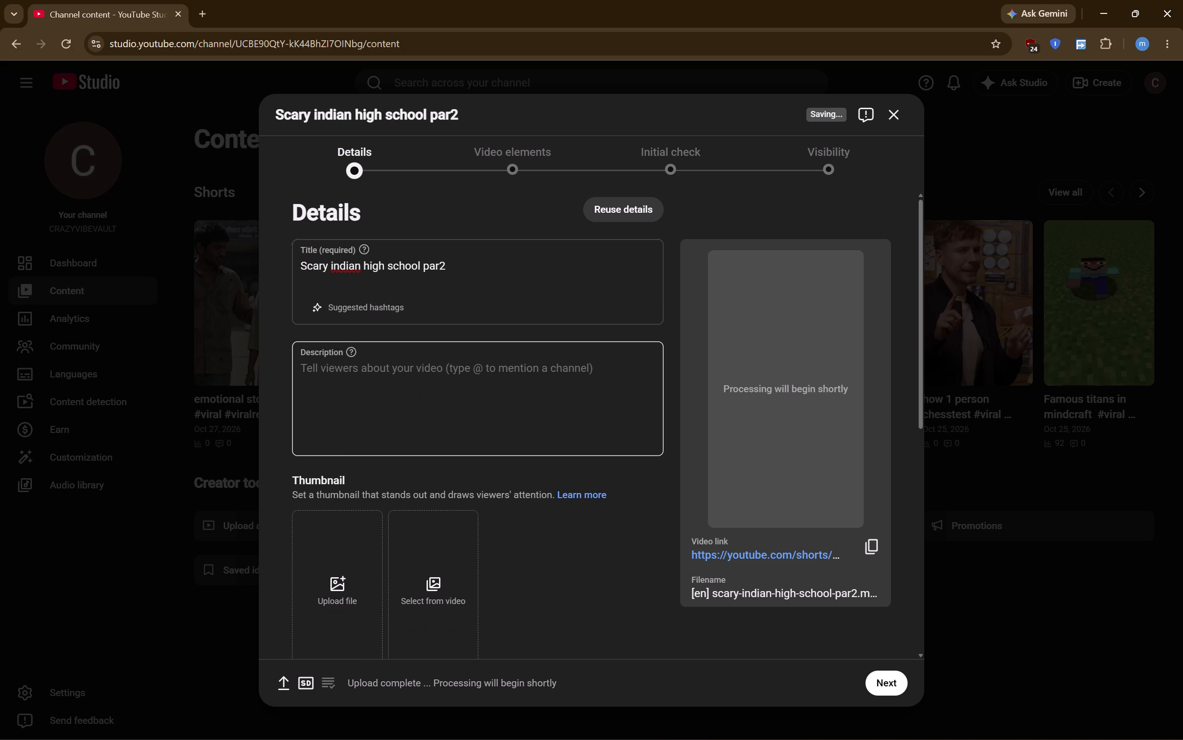
left_click(425, 377)
key("ctrl+v")
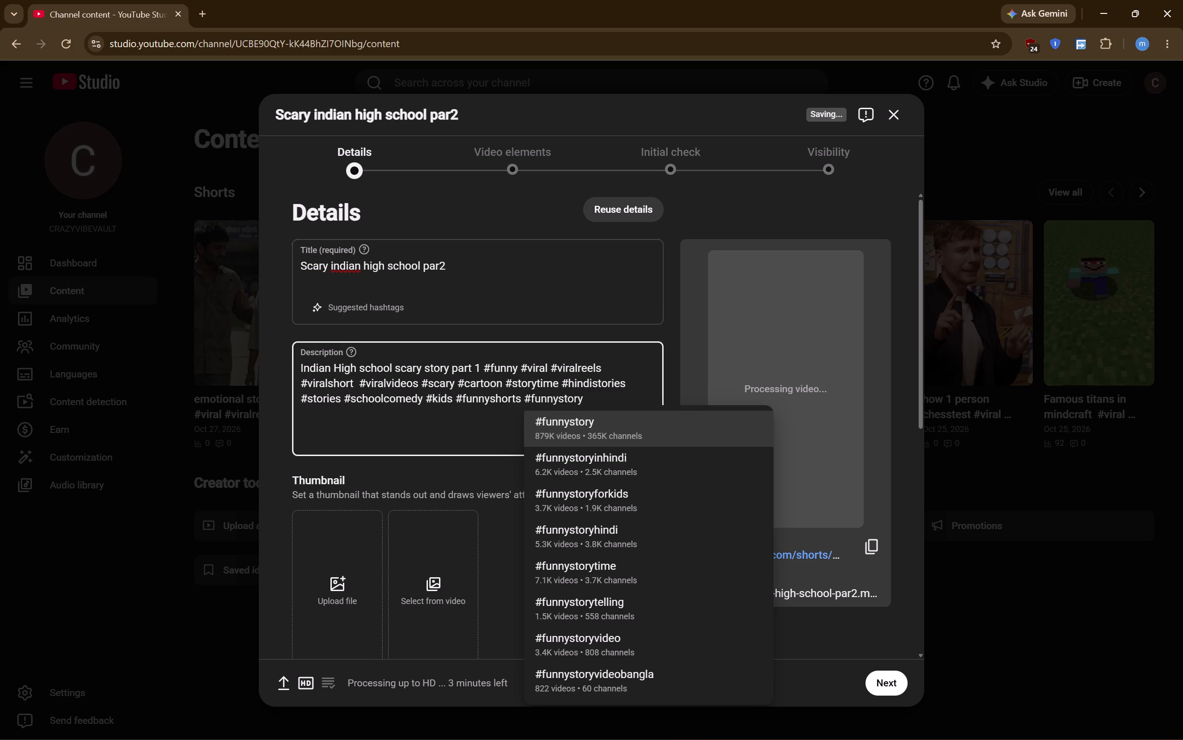
left_click(477, 363)
key("Right")
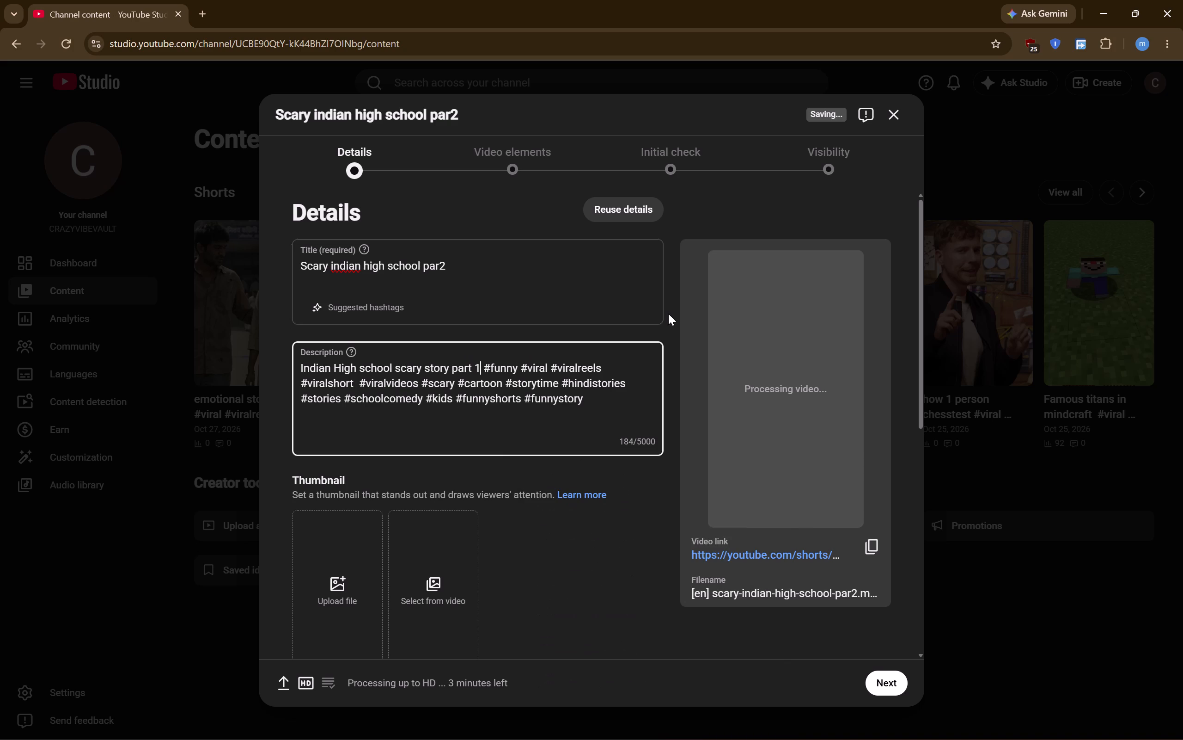
key("BackSpace")
key("2")
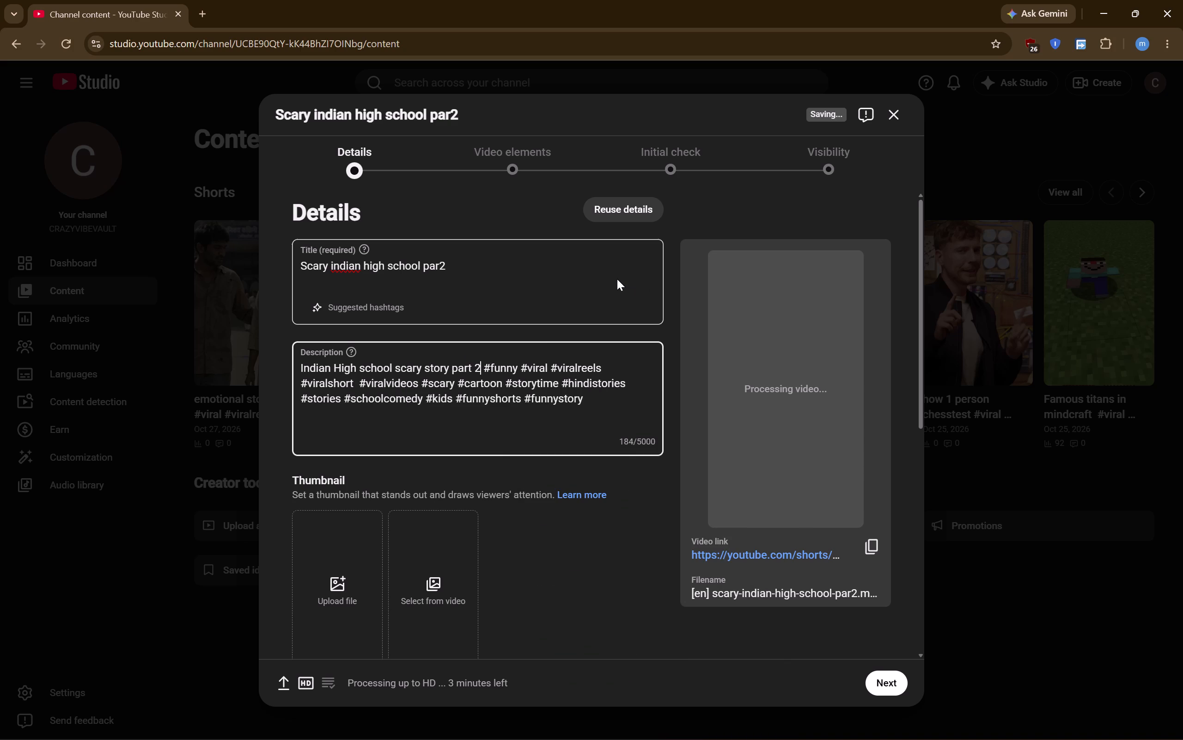
Revise the description's hashtags: replace #funny and #viral with #viral_reel_short, and add #challenge at the end.
double_click(500, 366)
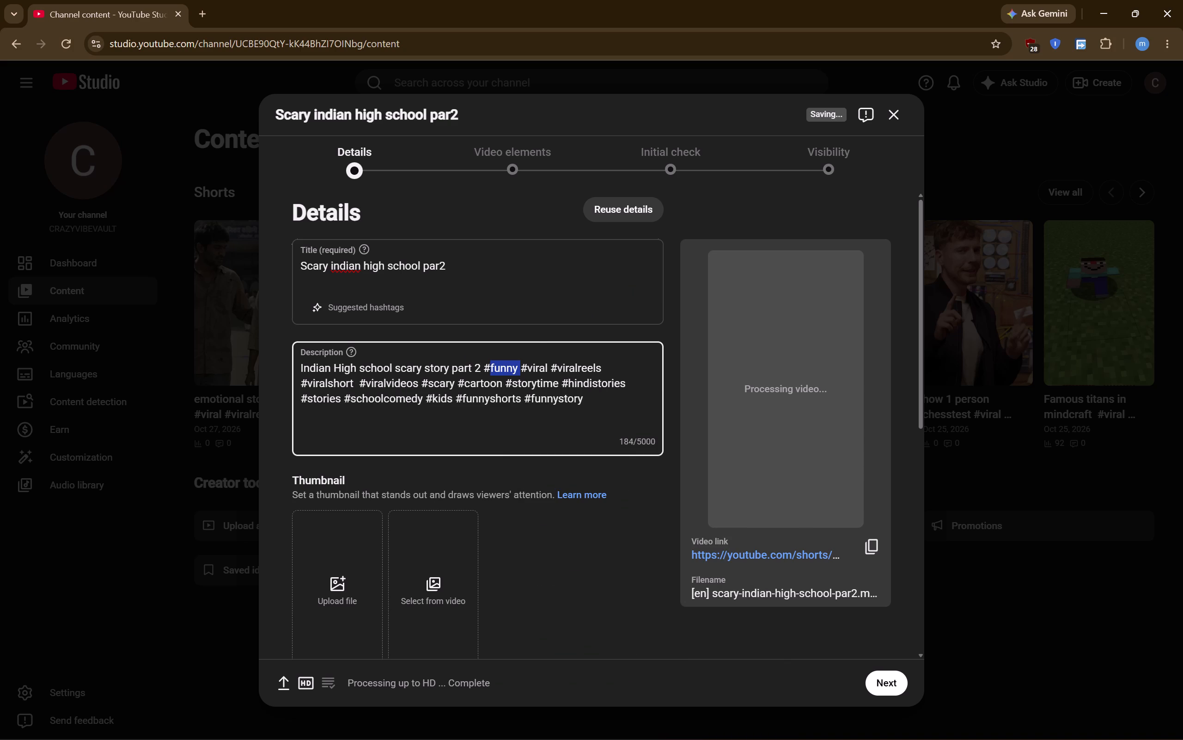
key("BackSpace")
key("BackSpace")
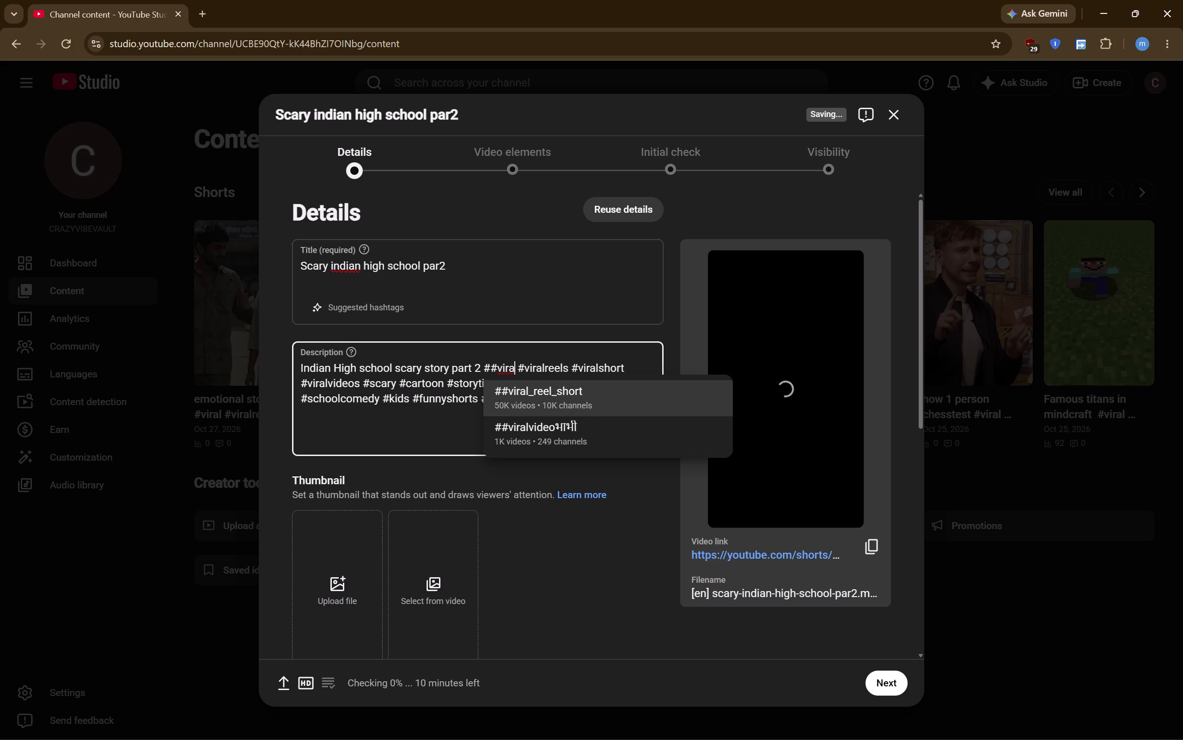
left_click(549, 405)
left_click(490, 365)
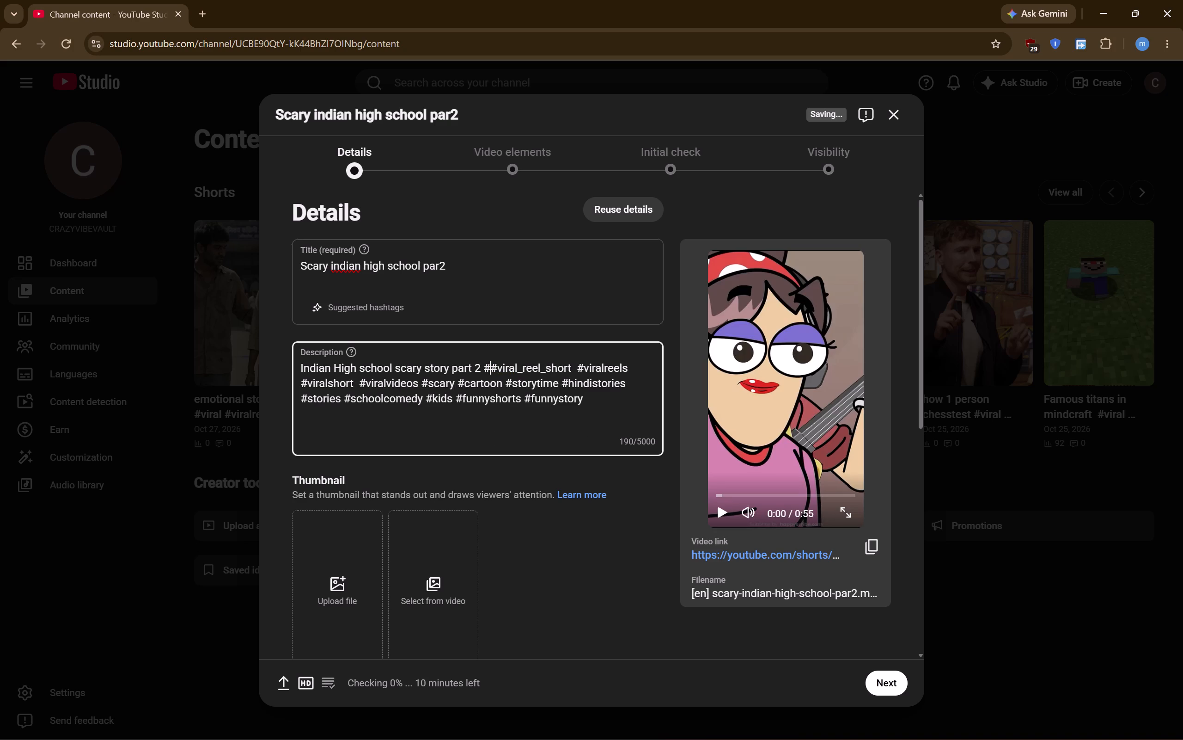
key("BackSpace")
left_click(606, 399)
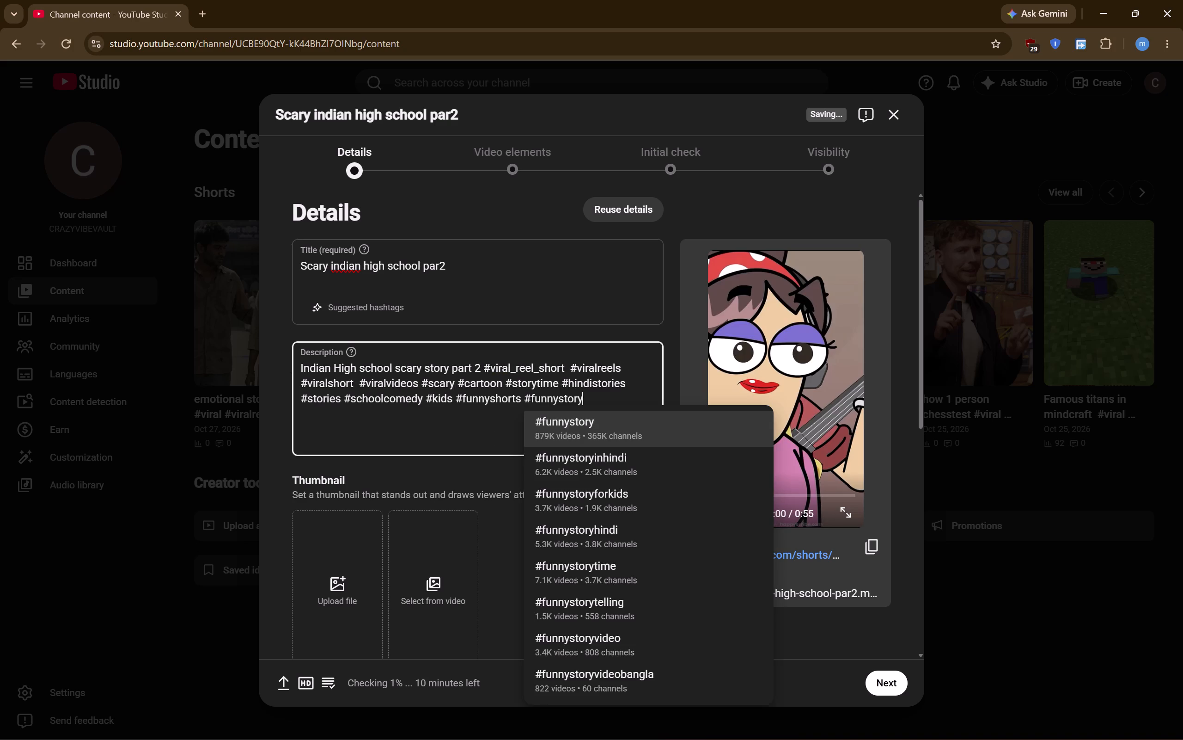
key("space")
type("#chall")
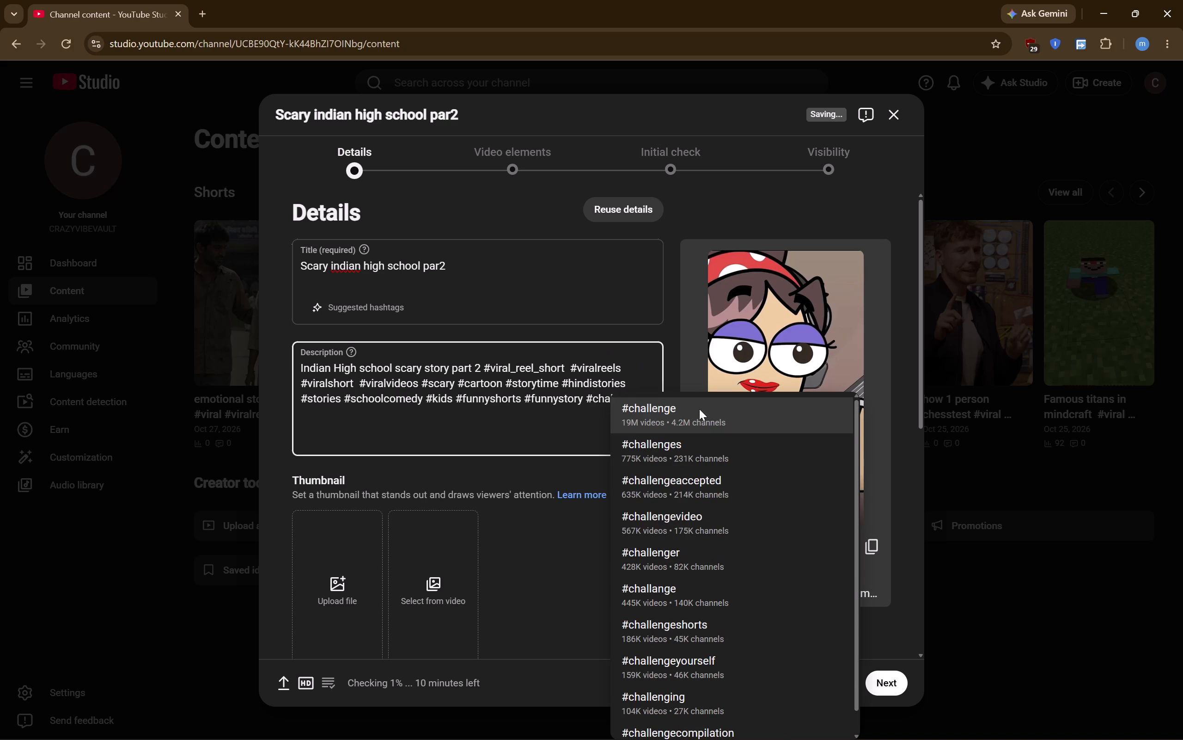
left_click(699, 409)
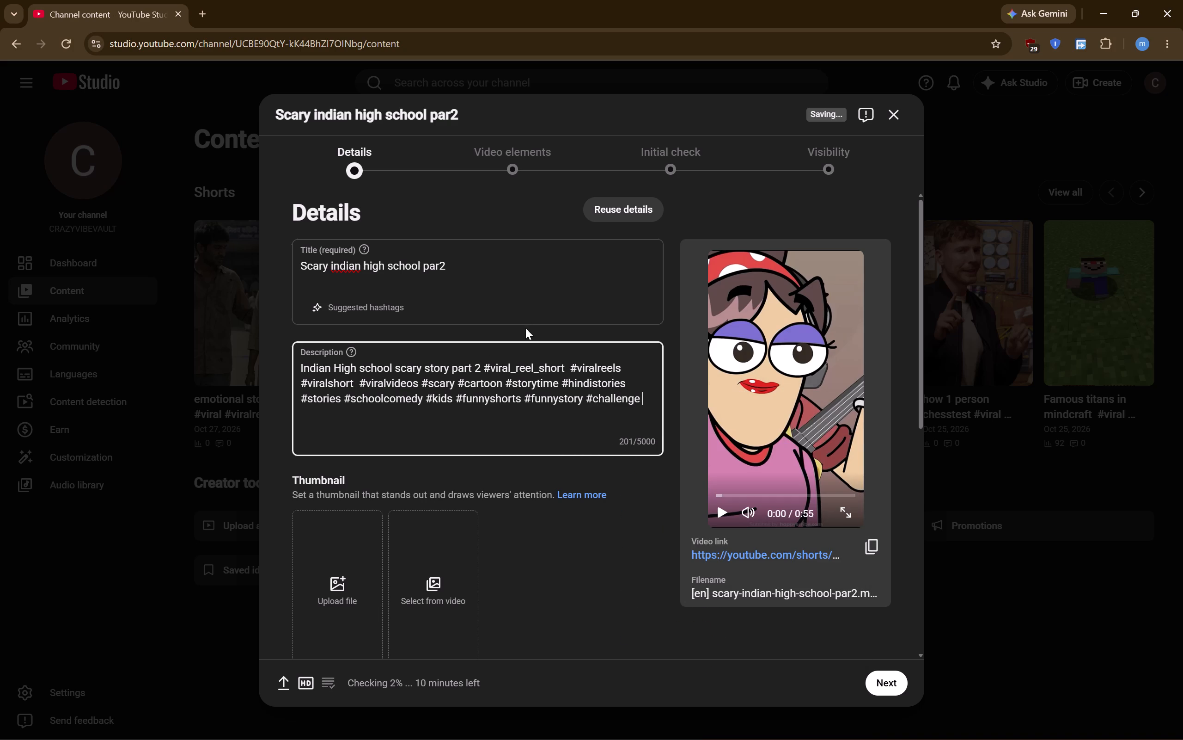
Correct the title's ending to "part 2" and append the suggested hashtags #viral and #viralshort.
left_click(528, 259)
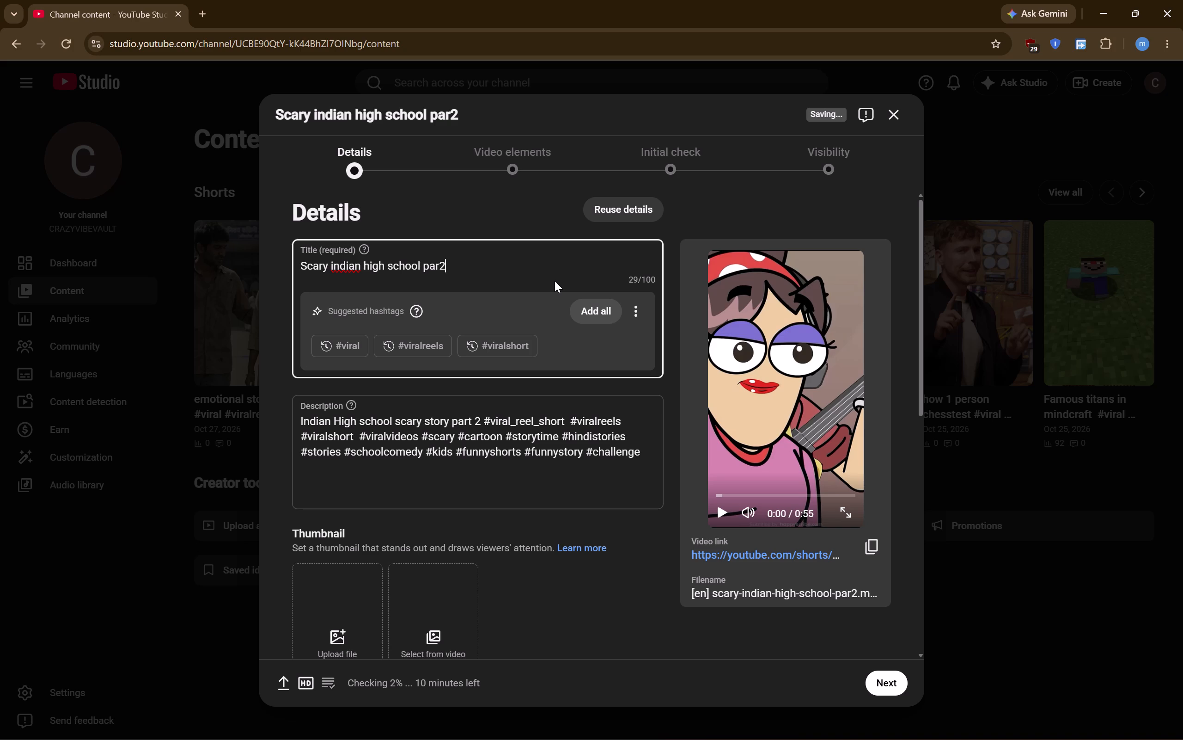
key("BackSpace")
type("t")
key("space")
key("2")
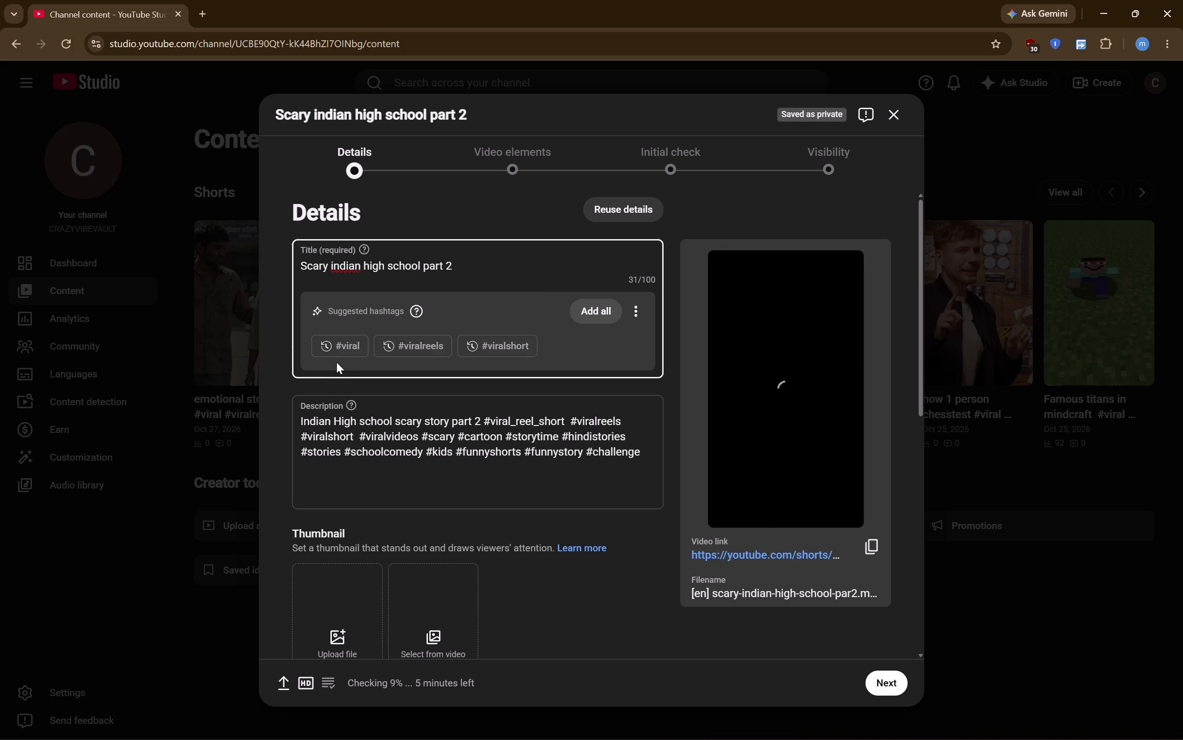
left_click(335, 350)
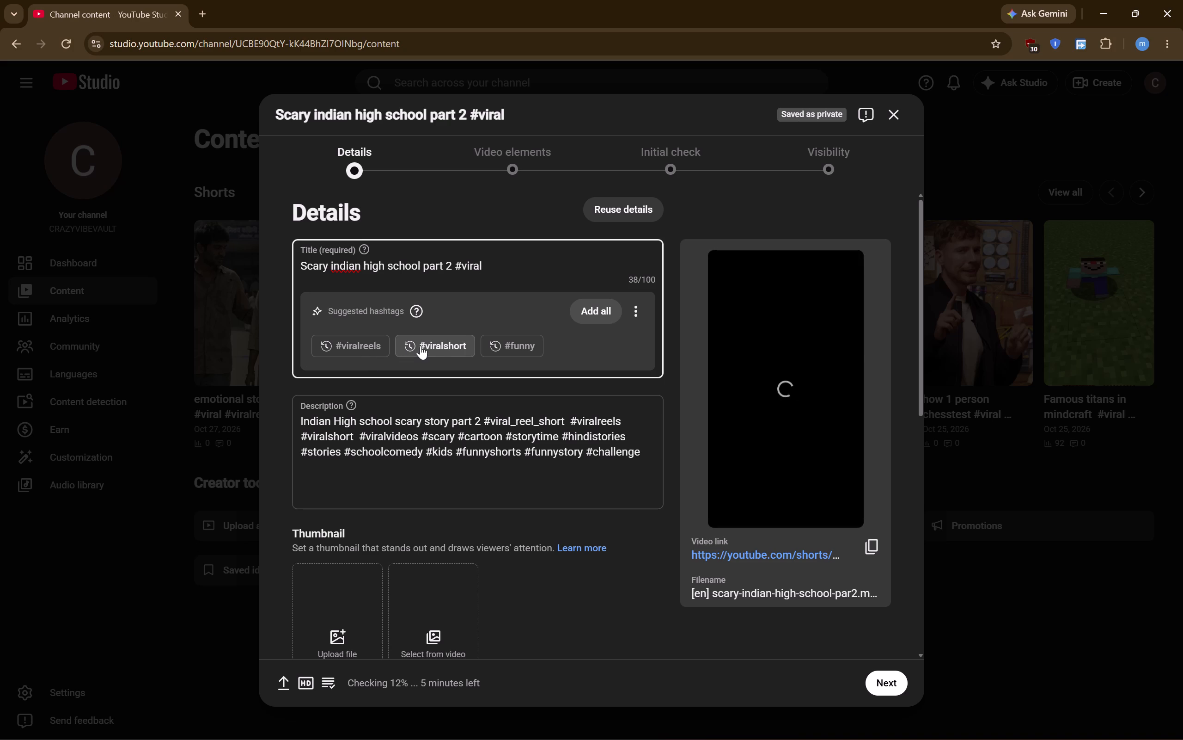
left_click(461, 345)
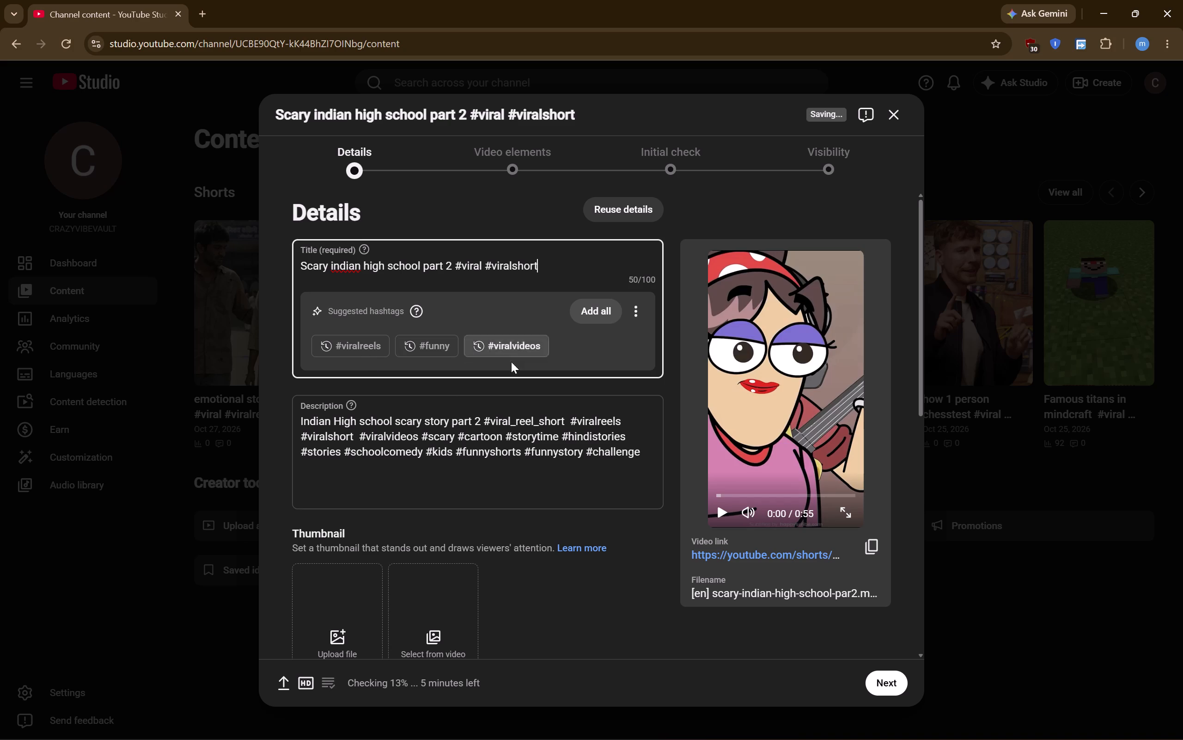
Set the audience to "Yes, it's made for kids", expand the age restriction options, and continue to the Video elements stage.
left_click(893, 676)
left_click(402, 498)
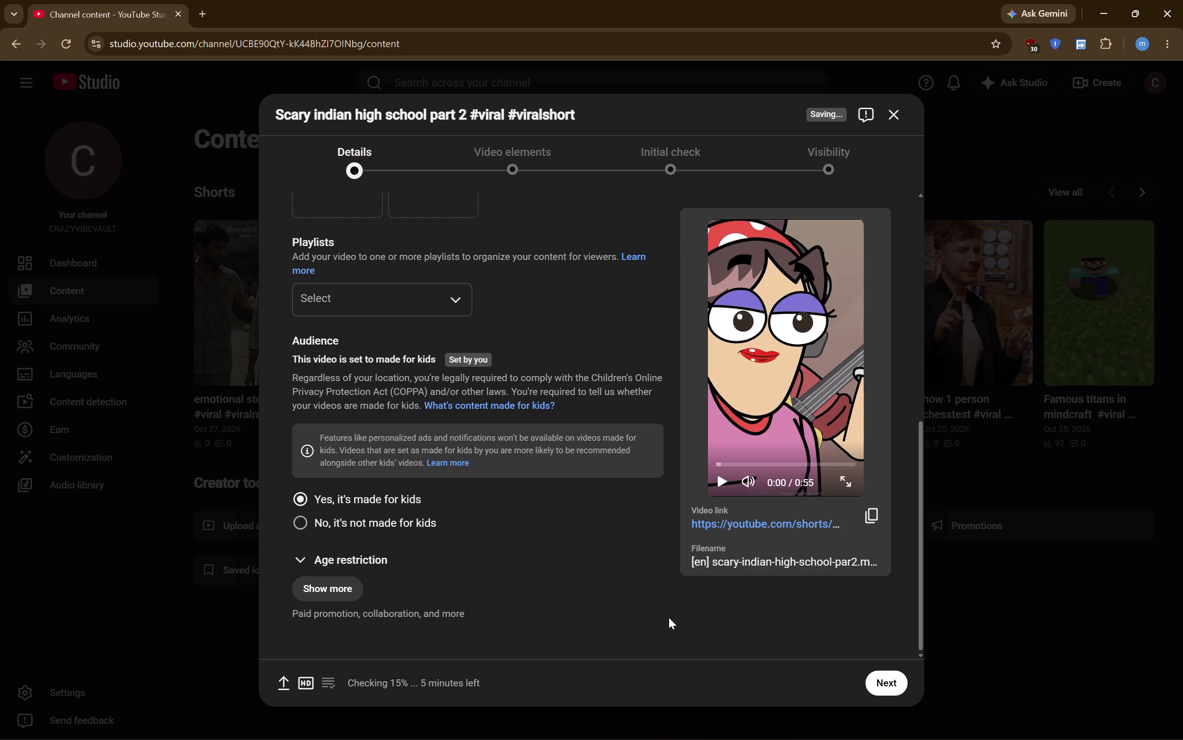
left_click(315, 562)
scroll(360, 555, "down", 4)
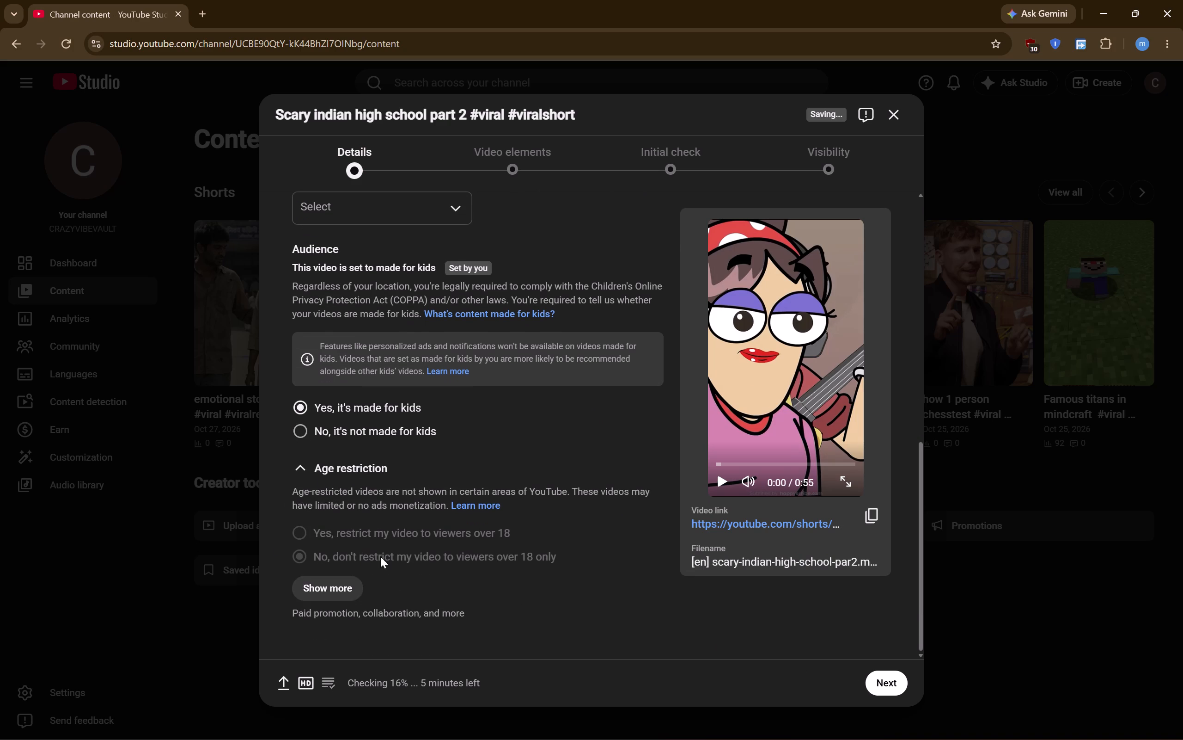
left_click(888, 681)
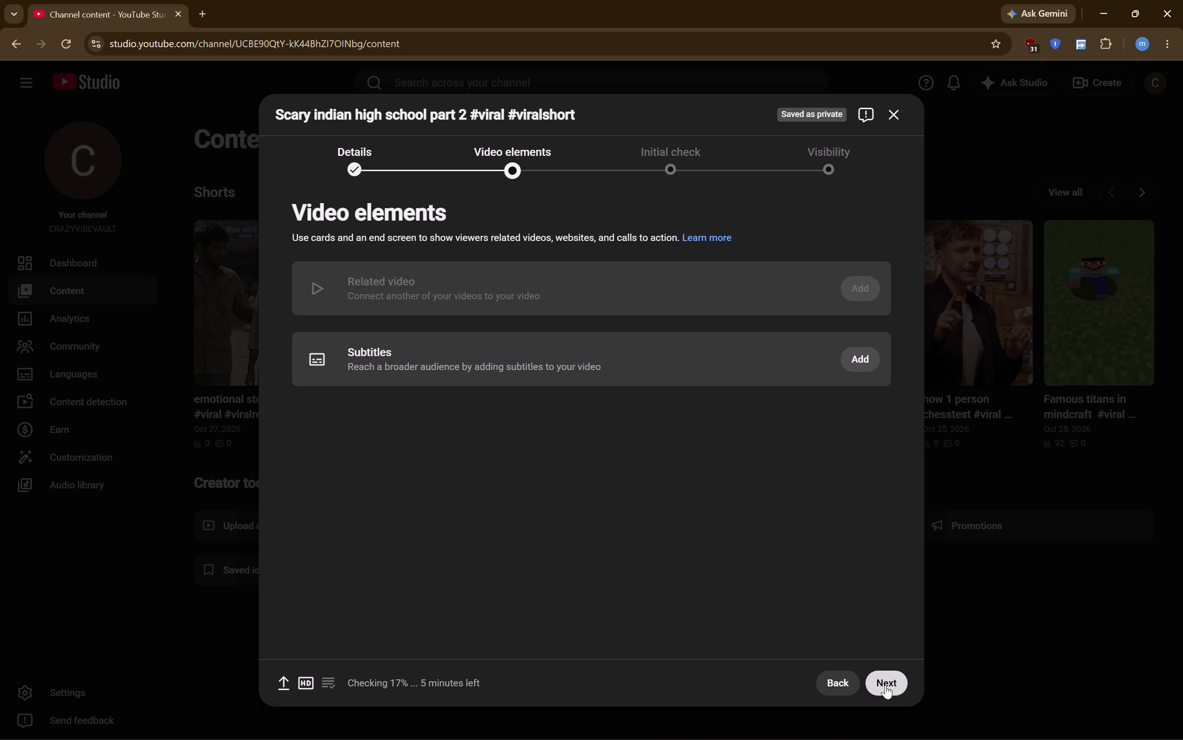
Continue past the Video elements stage without additions to reach the Initial check.
left_click(773, 305)
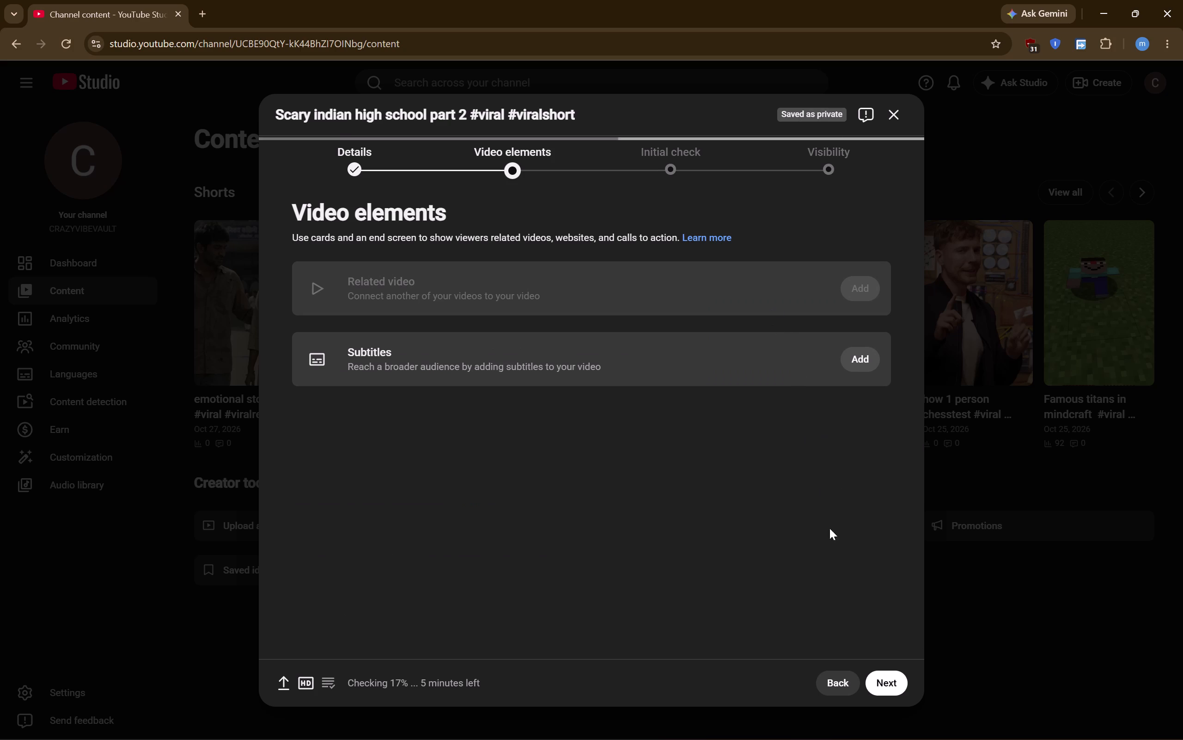
left_click(889, 677)
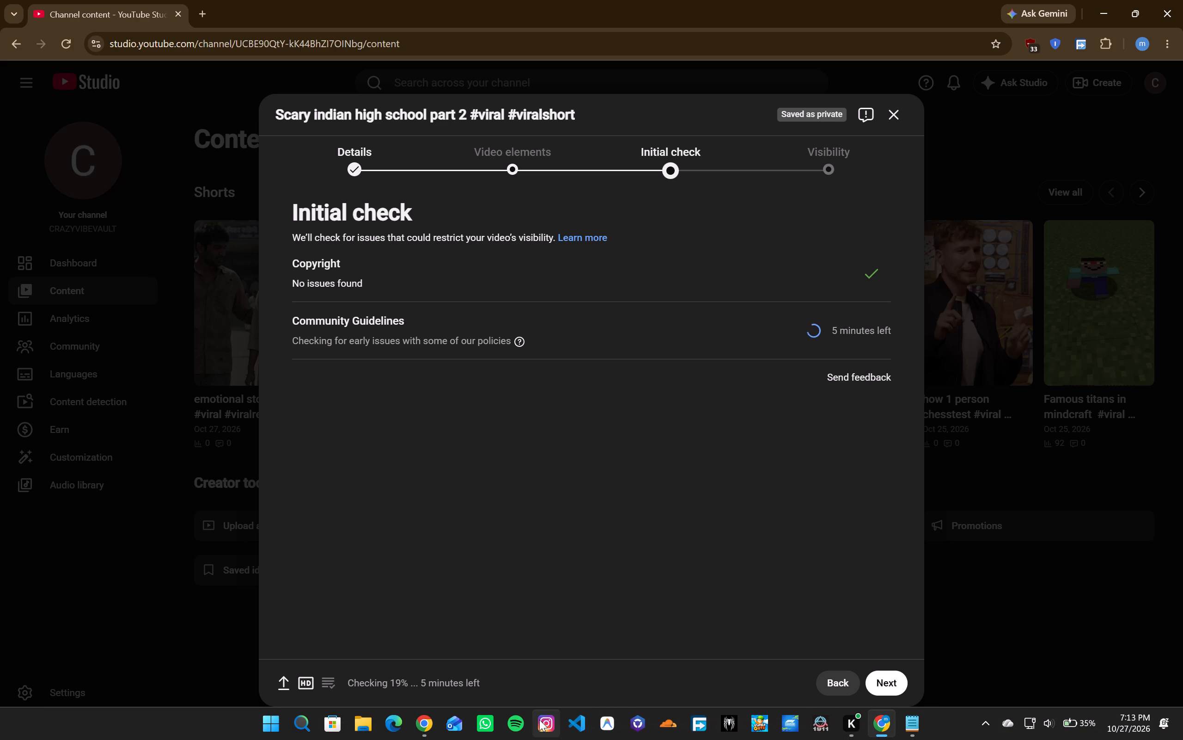
Switch to the Cloudflare One Client, toggle its connection, and close the client window.
left_click(670, 725)
left_click(302, 255)
left_click(306, 263)
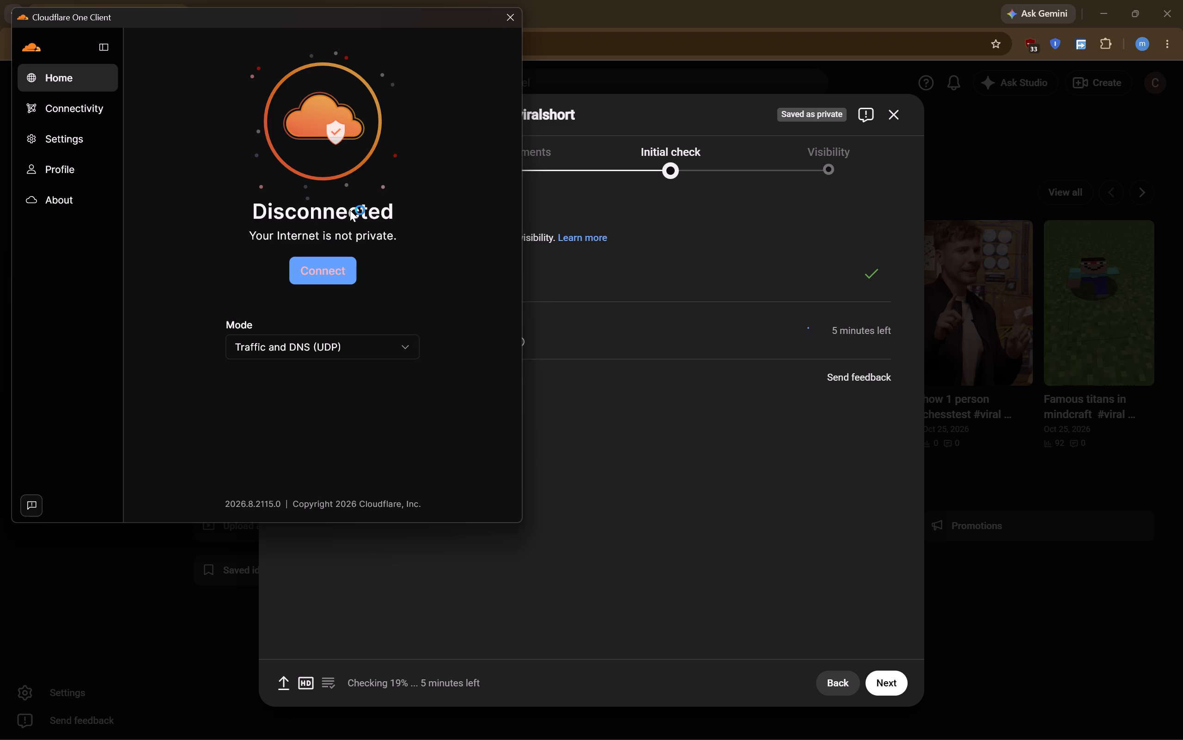
left_click(519, 174)
left_click(743, 126)
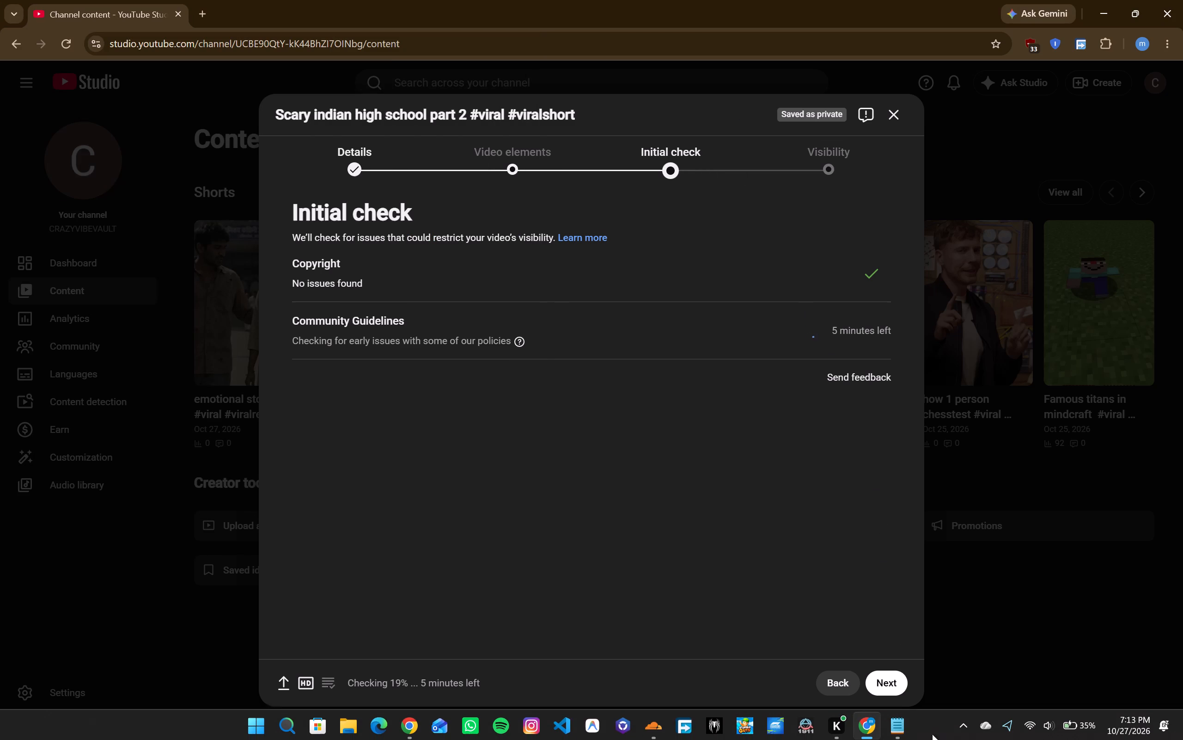
left_click(648, 721)
left_click(510, 17)
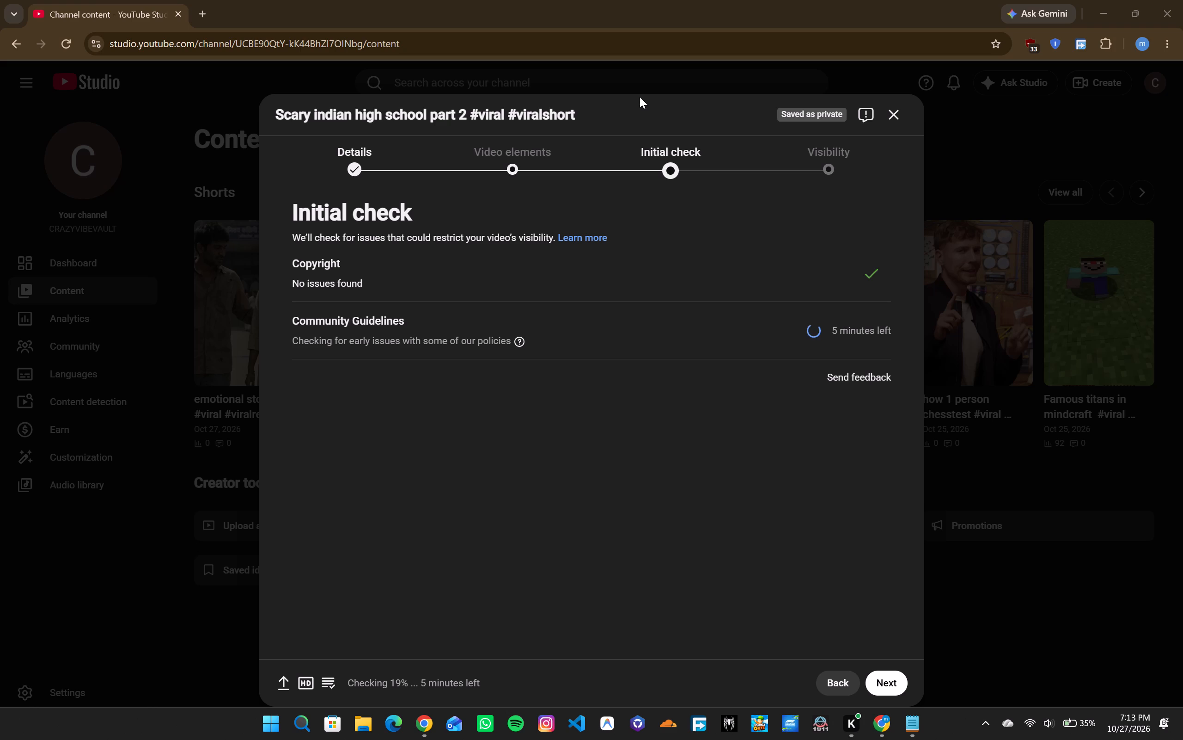
In the Visibility stage, schedule the Short to go public on Oct 28, 2026 at 10:00 AM and close the confirmation.
left_click(892, 679)
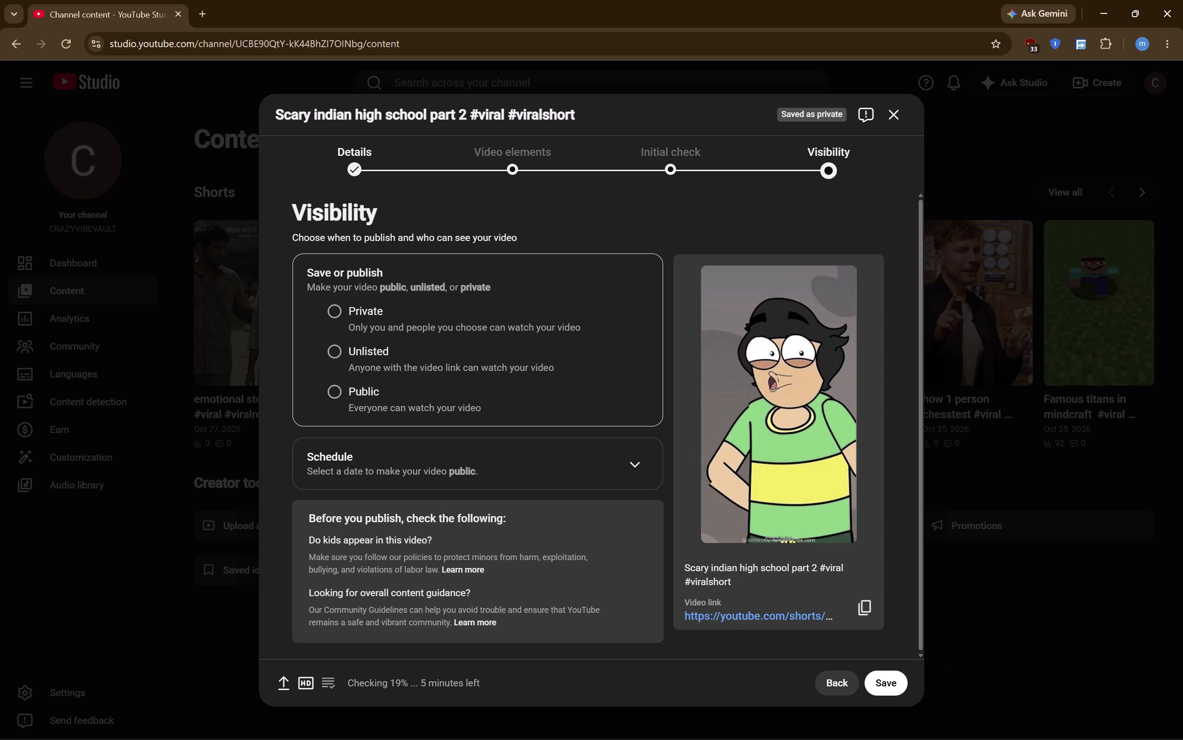
left_click(360, 402)
left_click(347, 393)
left_click(362, 520)
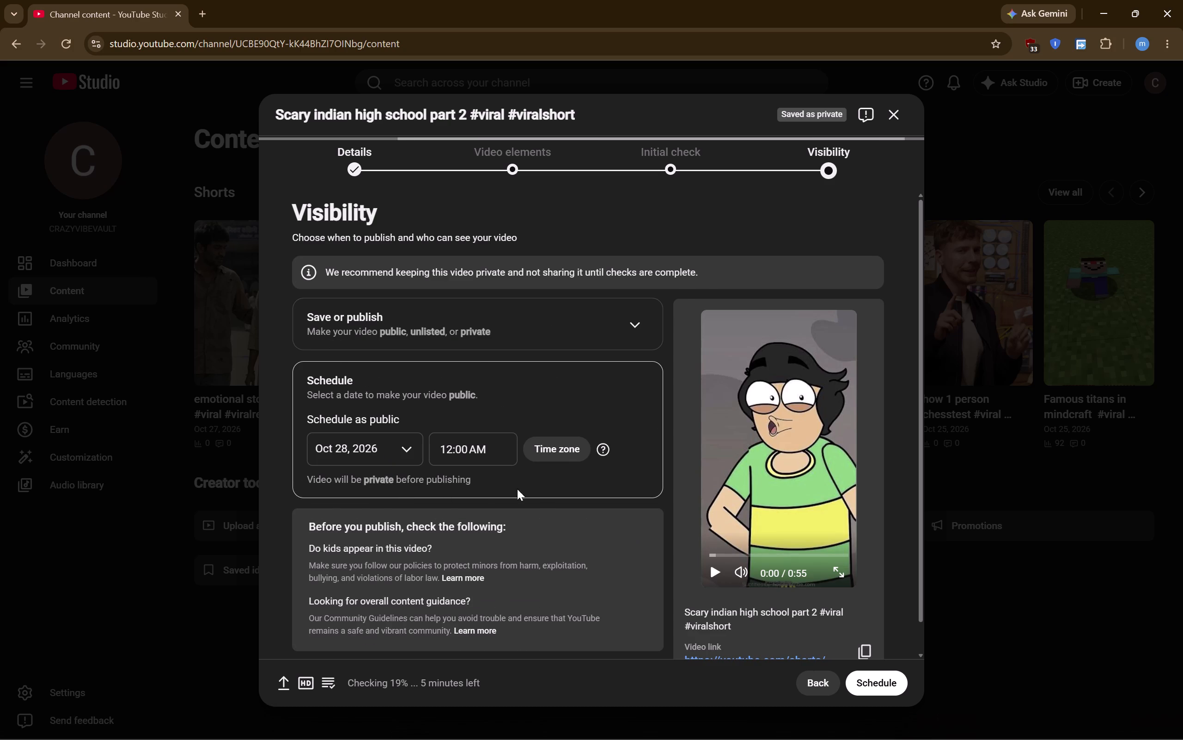
triple_click(488, 406)
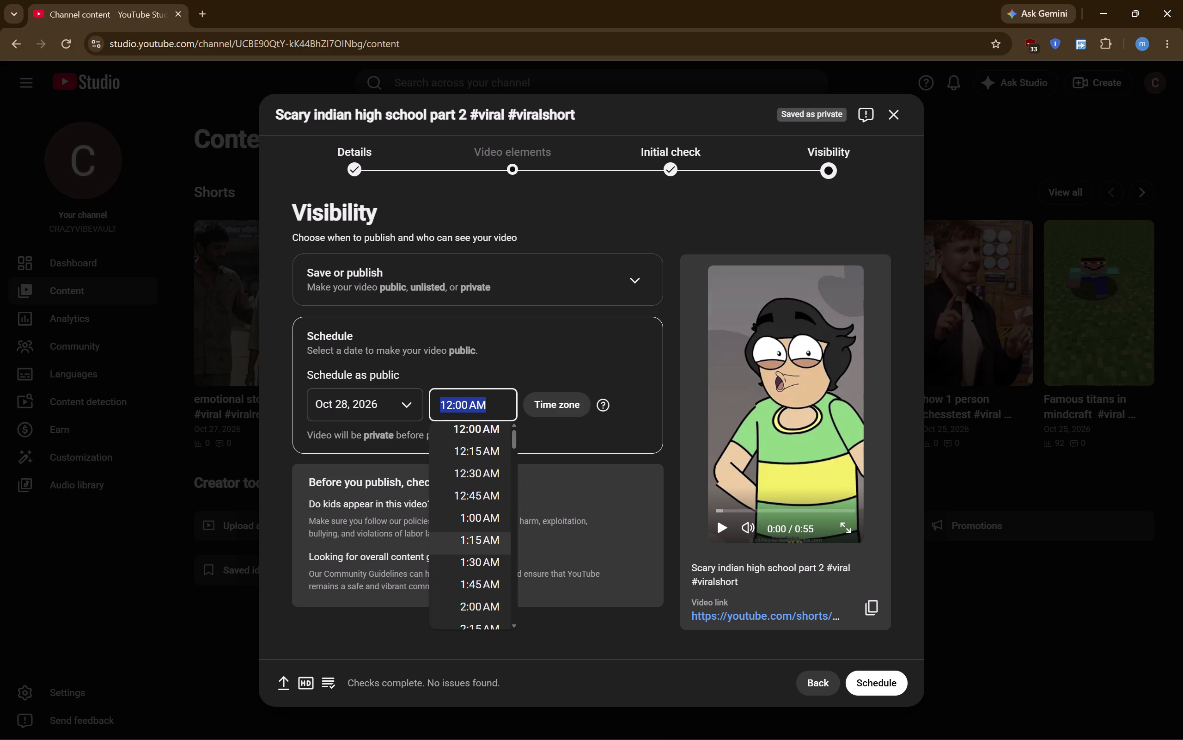
scroll(495, 559, "down", 4)
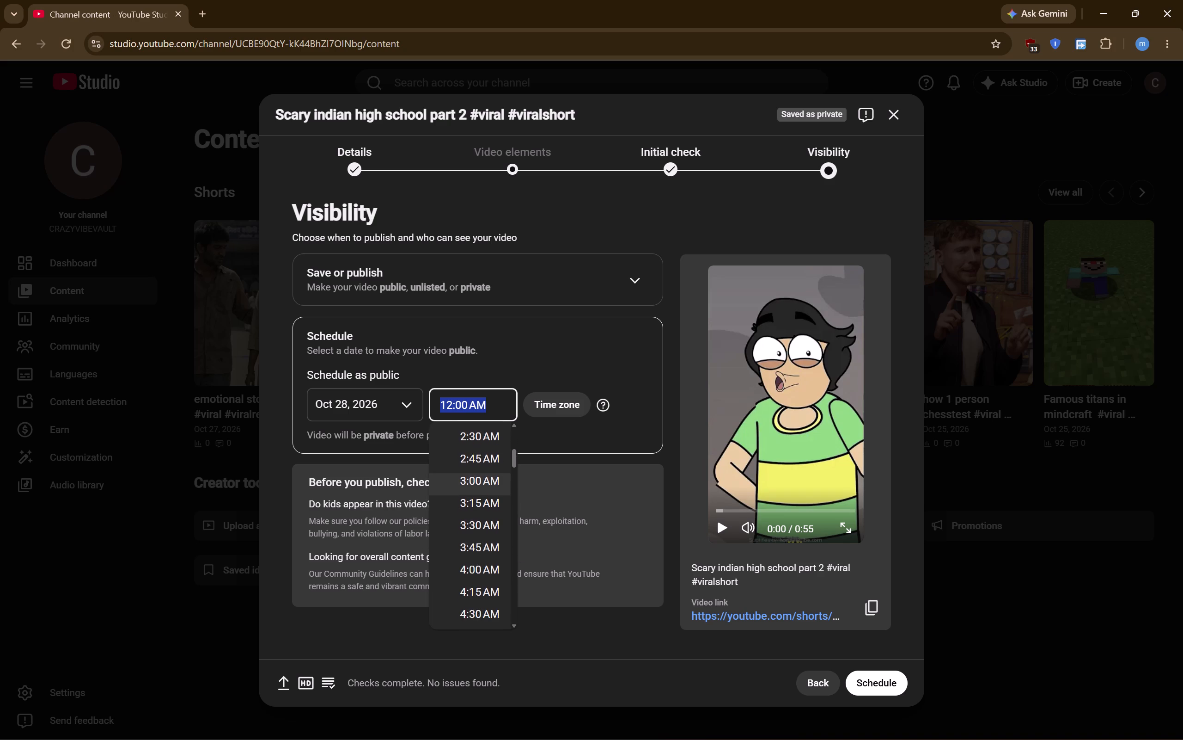
scroll(495, 559, "down", 5)
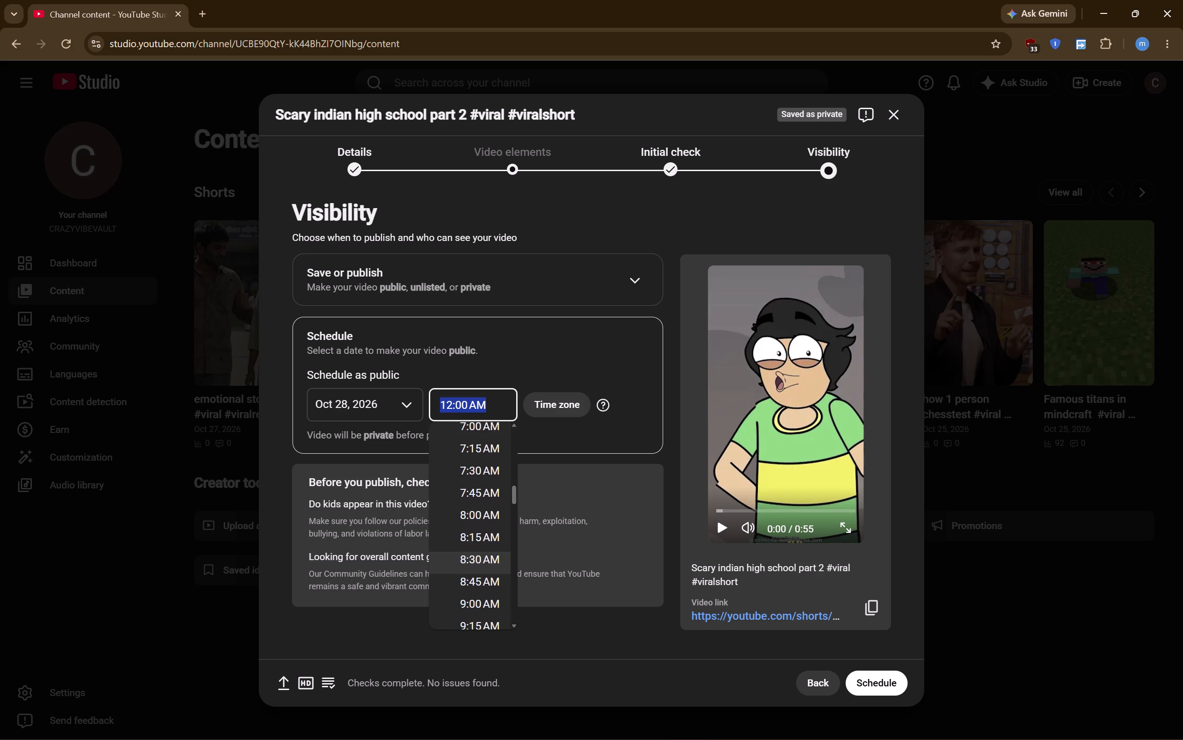
scroll(495, 559, "down", 2)
left_click(491, 552)
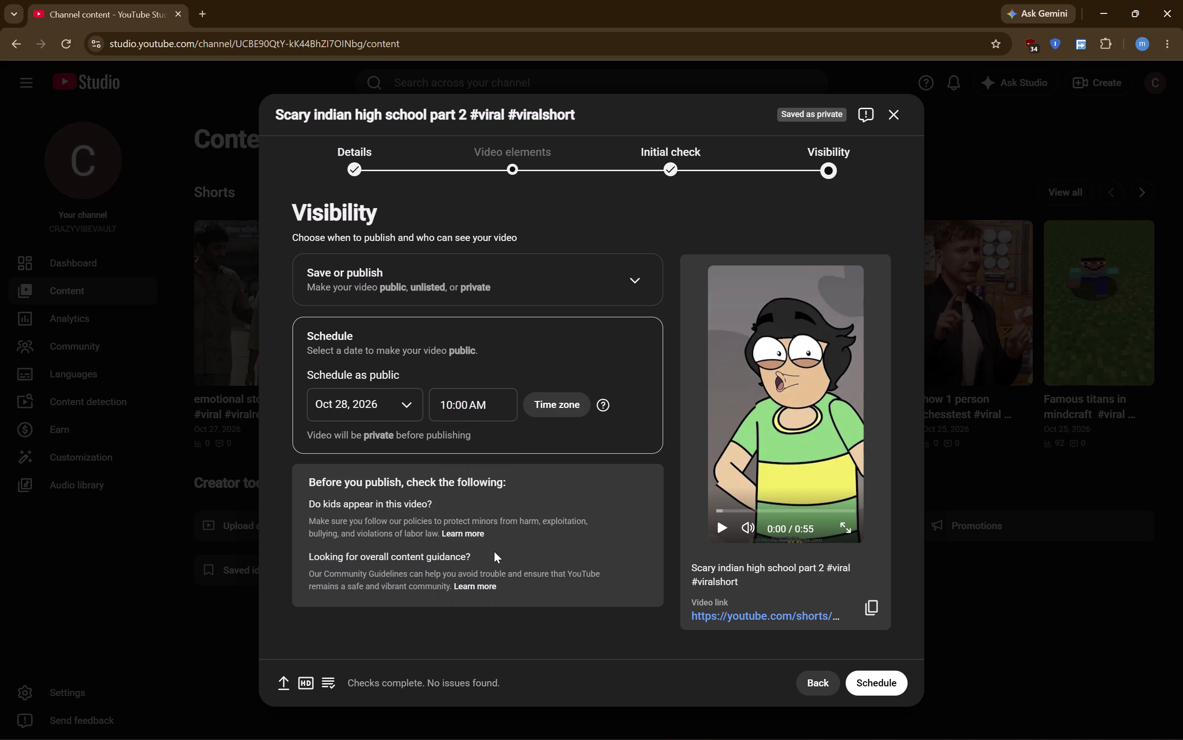
left_click(873, 675)
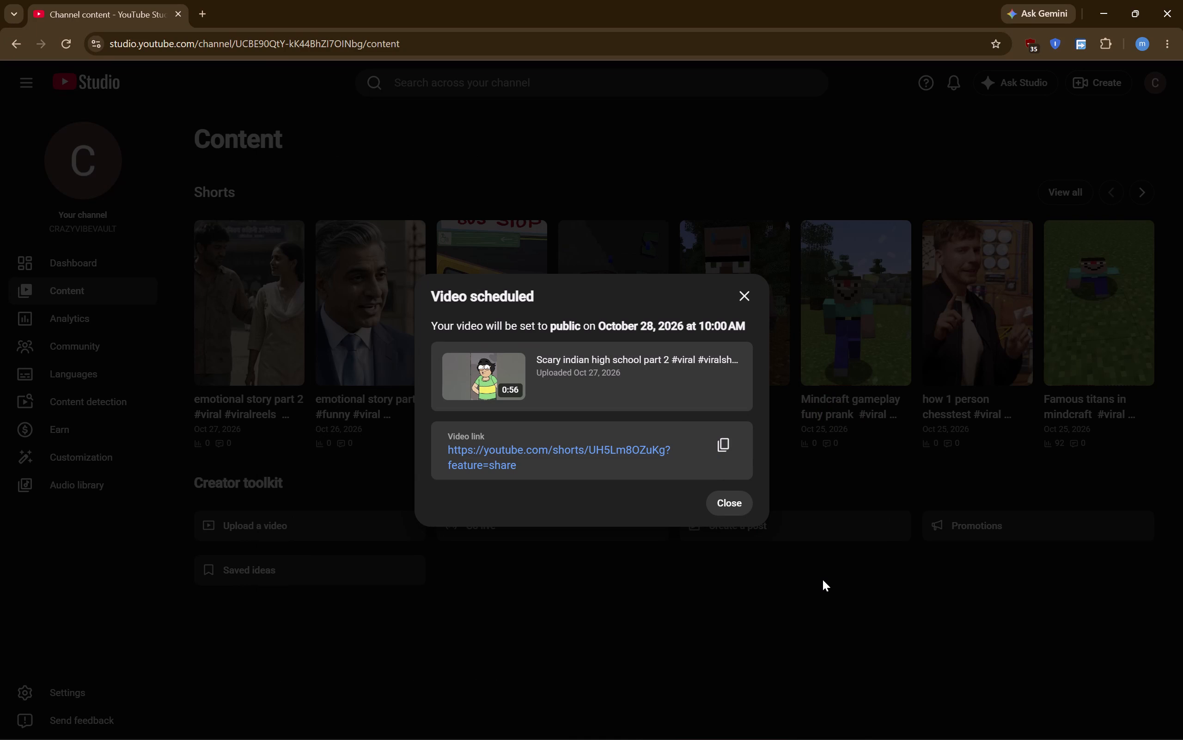
left_click(735, 517)
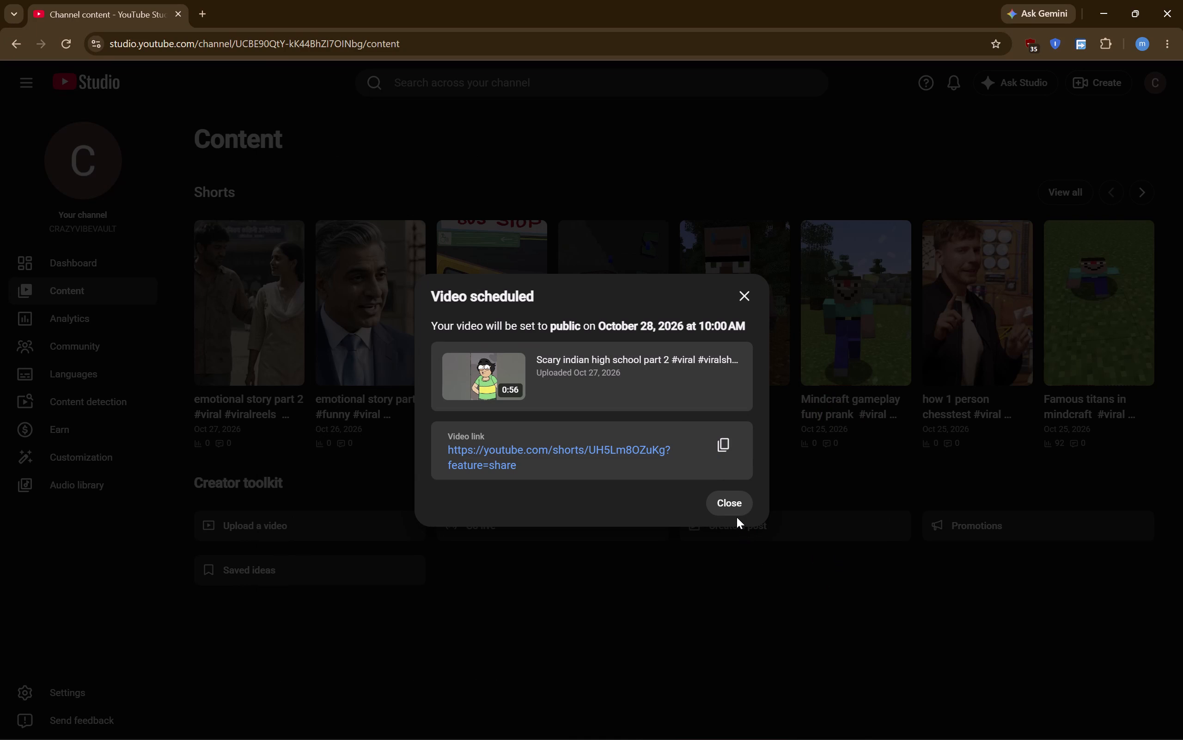
left_click(727, 515)
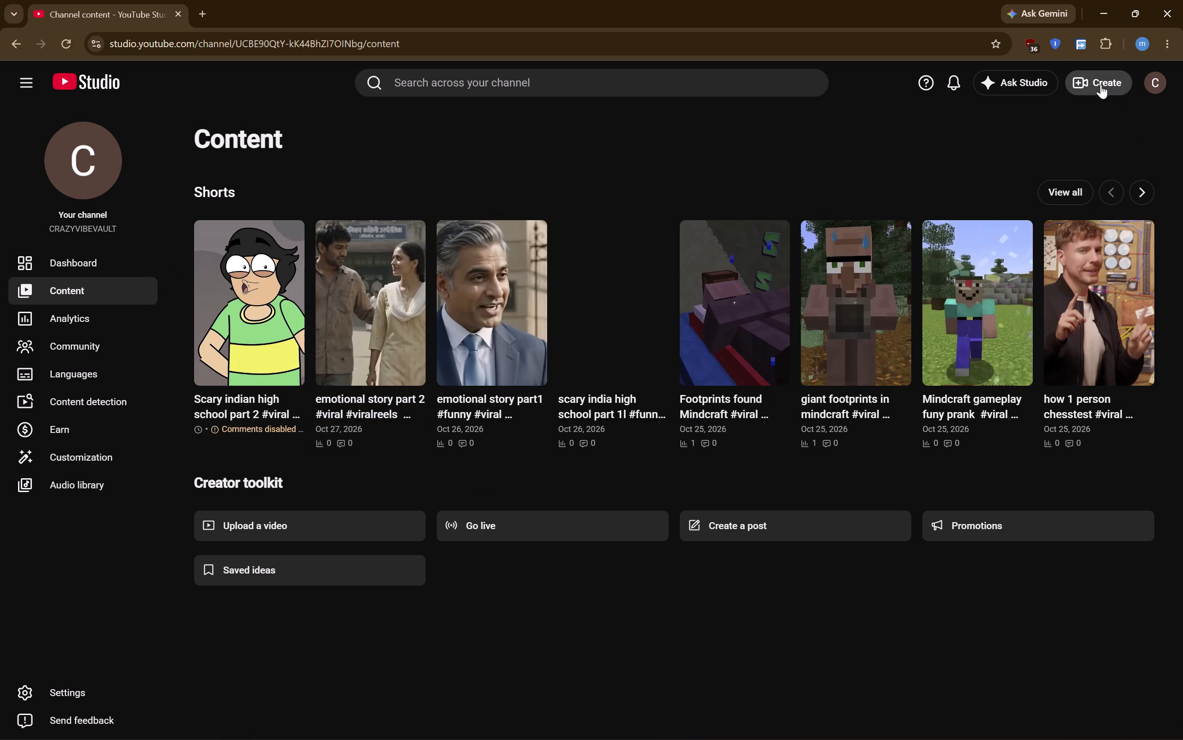
Change the scheduled part 2 Short's audience to "No, it's not made for kids", save, and return to the channel content.
left_click(199, 300)
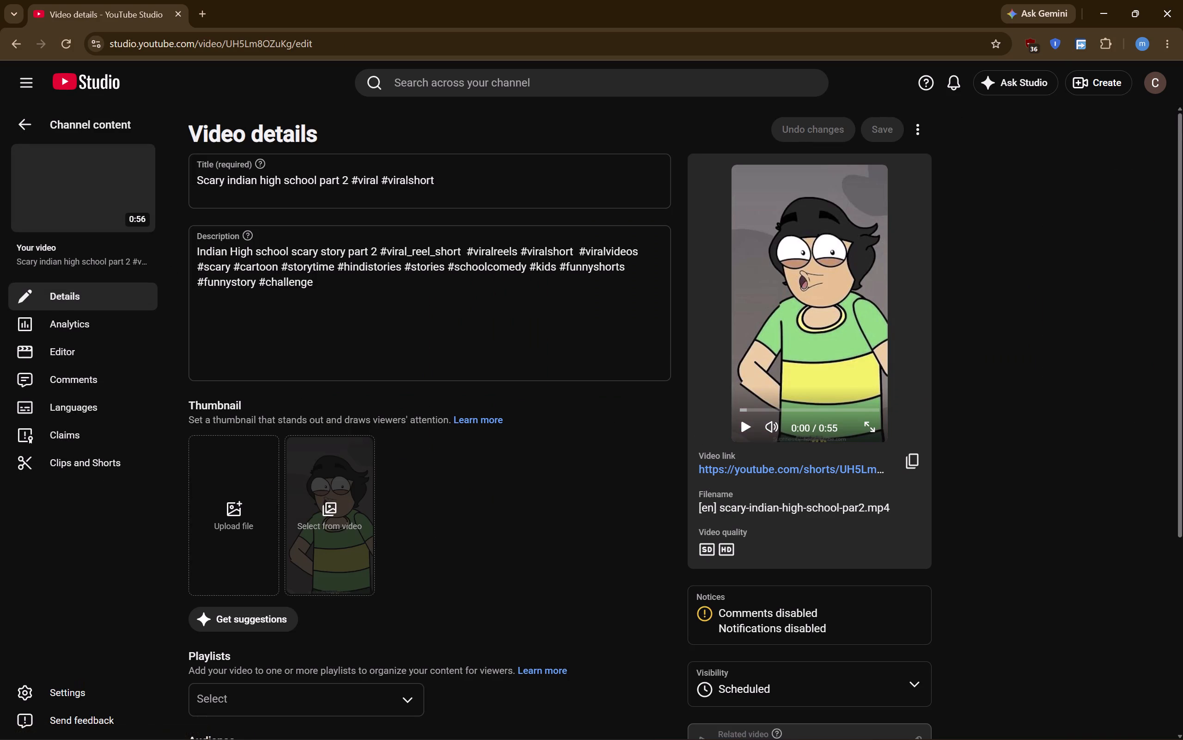
scroll(715, 493, "down", 2)
left_click(798, 485)
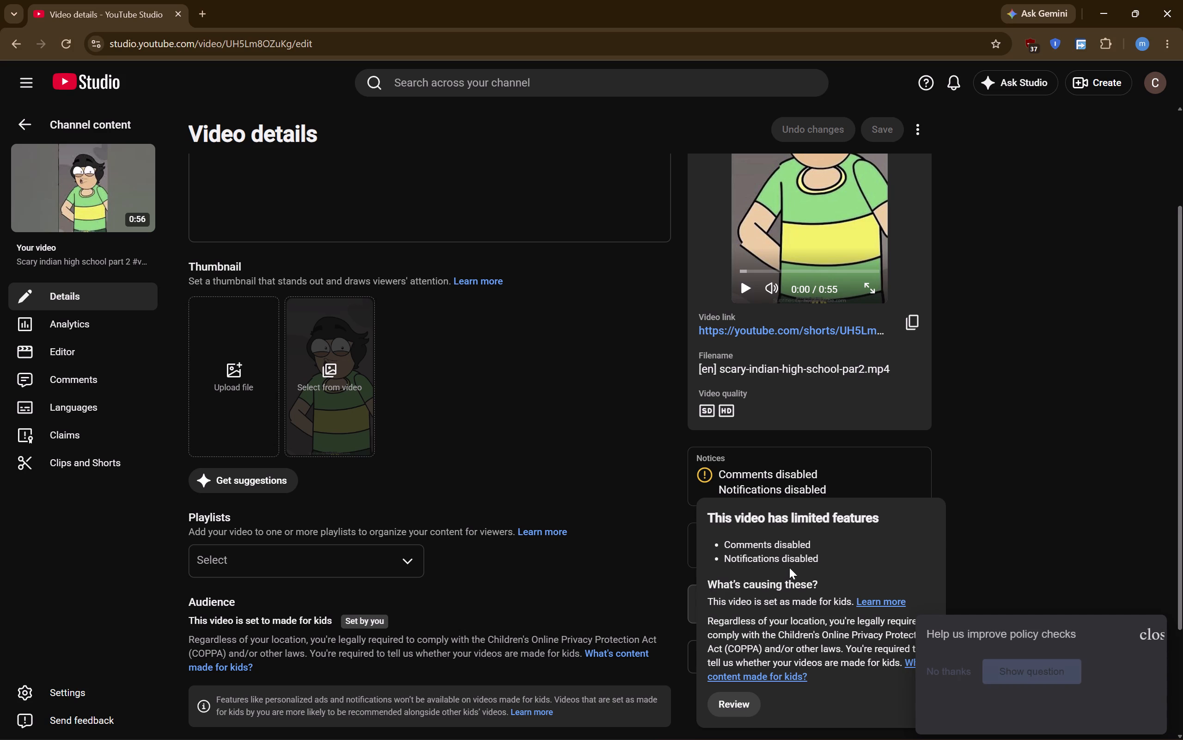
left_click(969, 672)
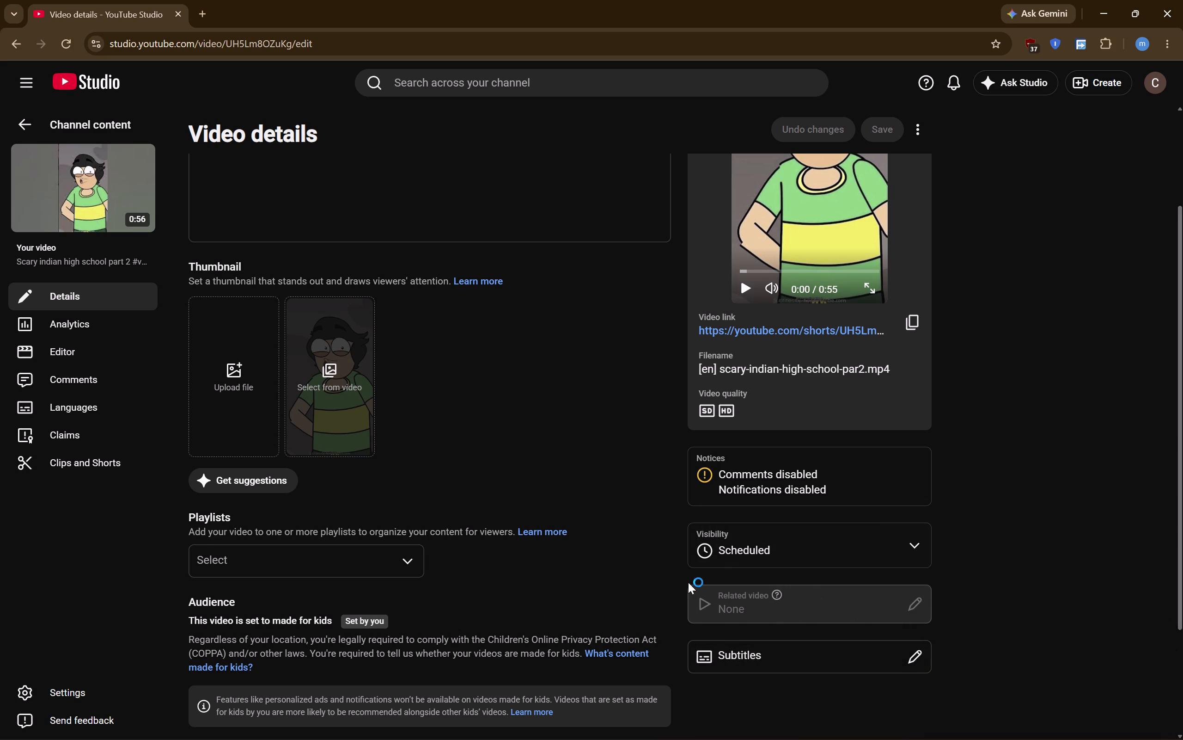
scroll(570, 561, "down", 2)
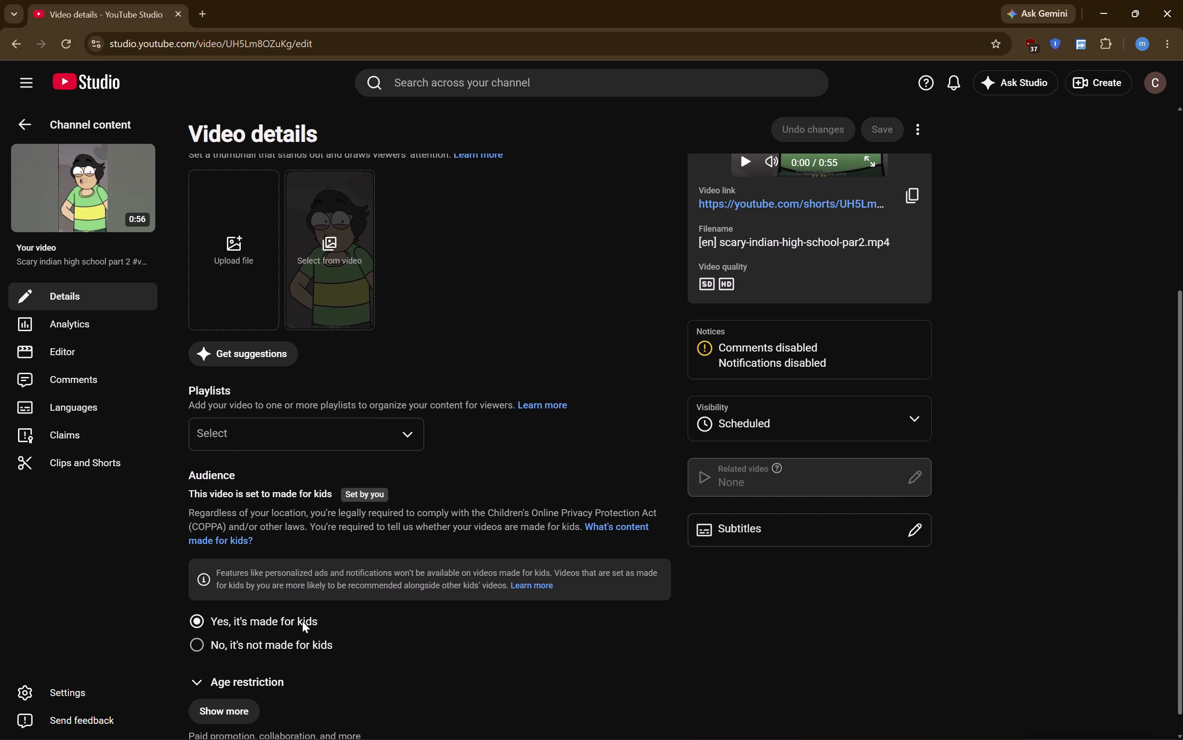
left_click(301, 633)
scroll(826, 489, "up", 5)
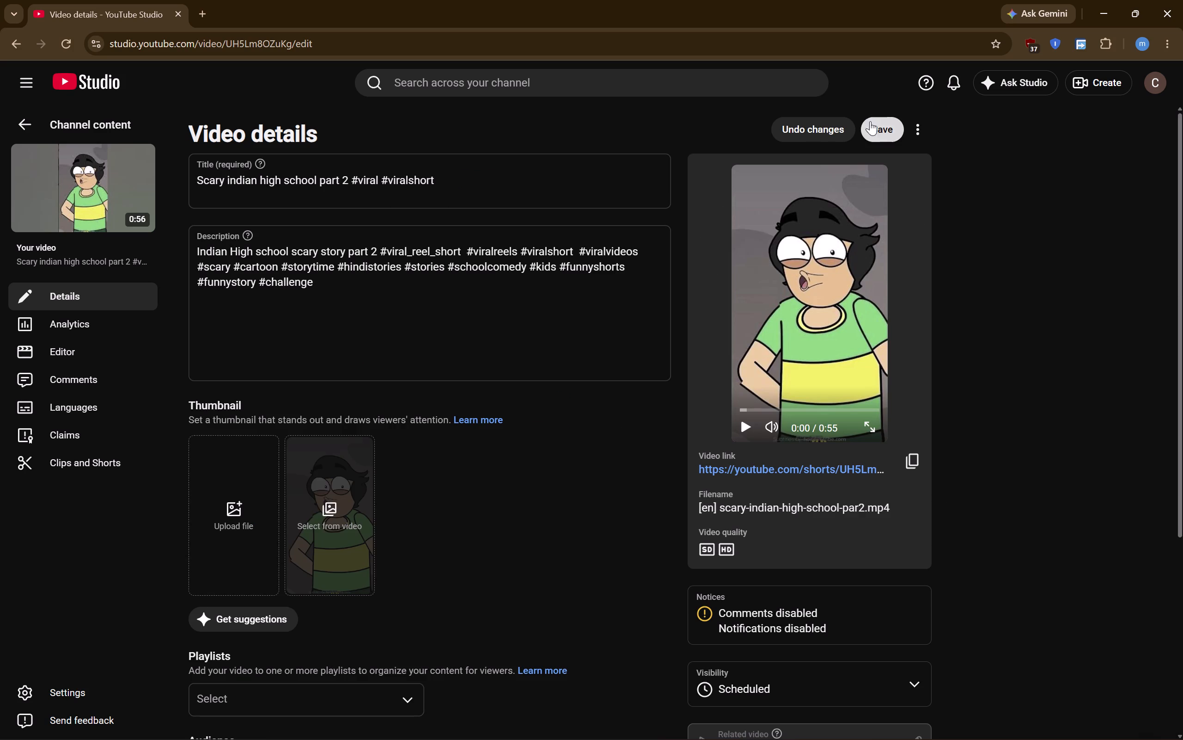
left_click(878, 115)
left_click(878, 134)
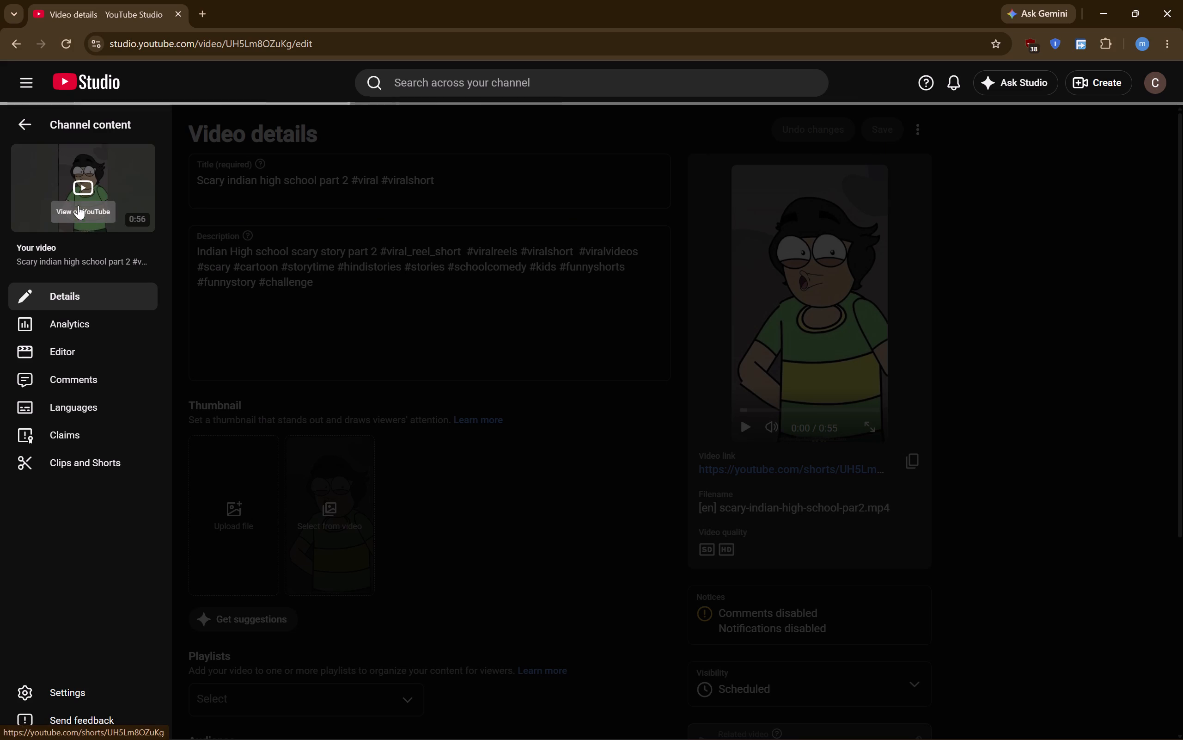
left_click(24, 117)
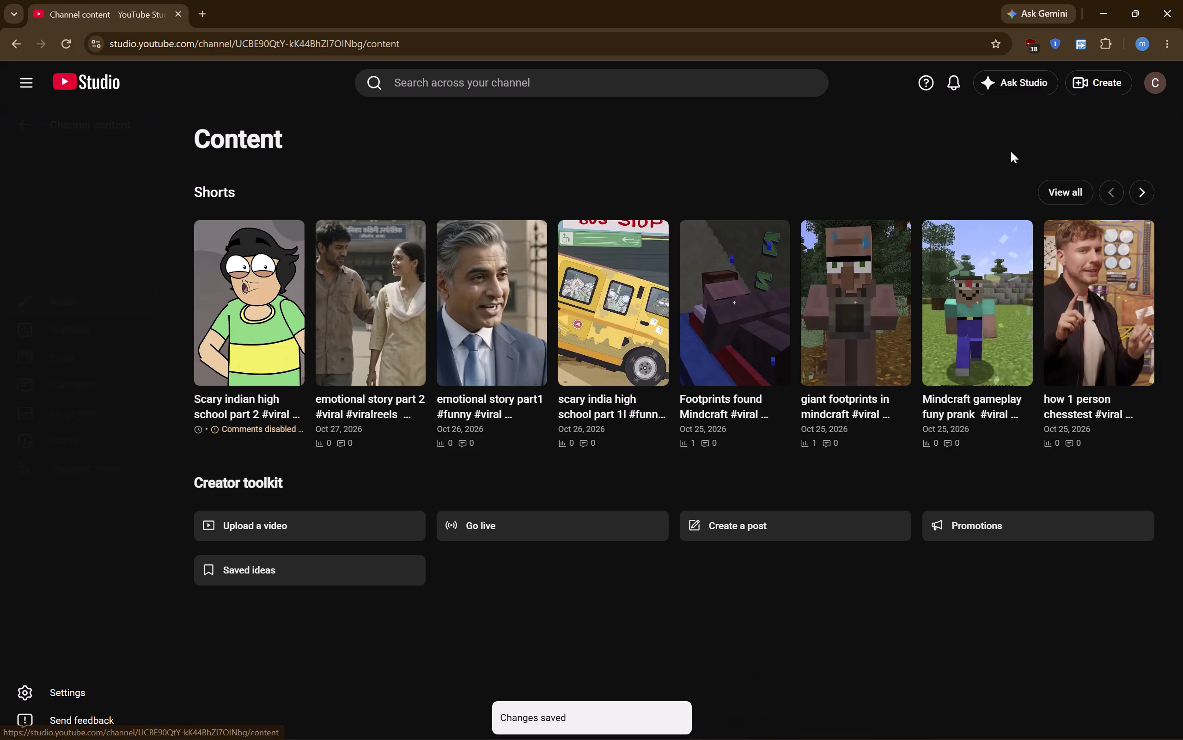
Start a new upload with the file "[en] scary-indian-high-school-part 3l" from the scaru folder.
left_click(1088, 88)
left_click(1071, 111)
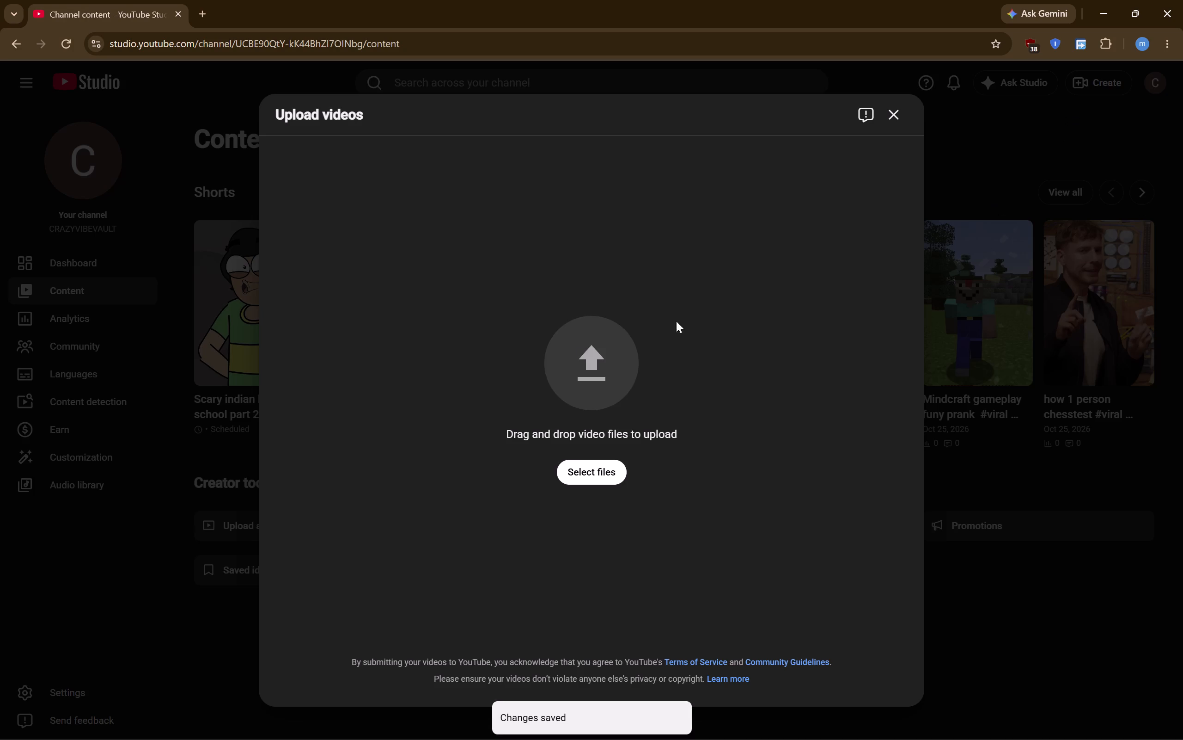
left_click(584, 469)
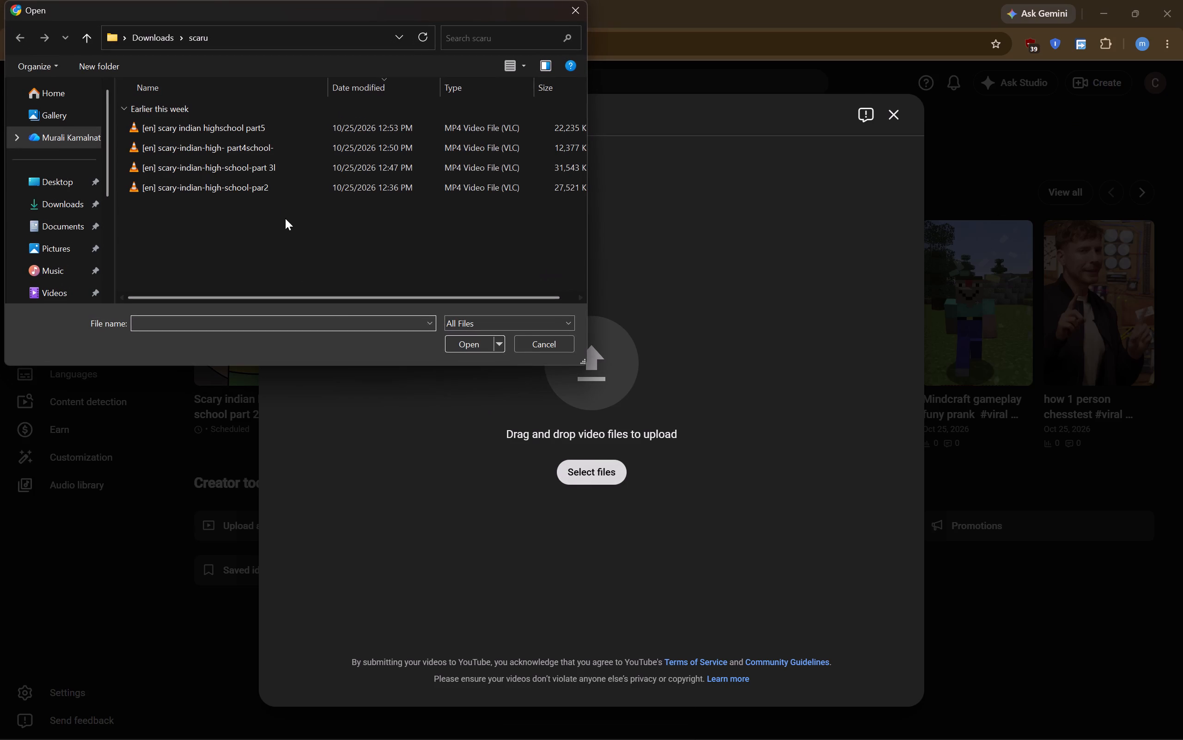
left_click(280, 160)
left_click(461, 336)
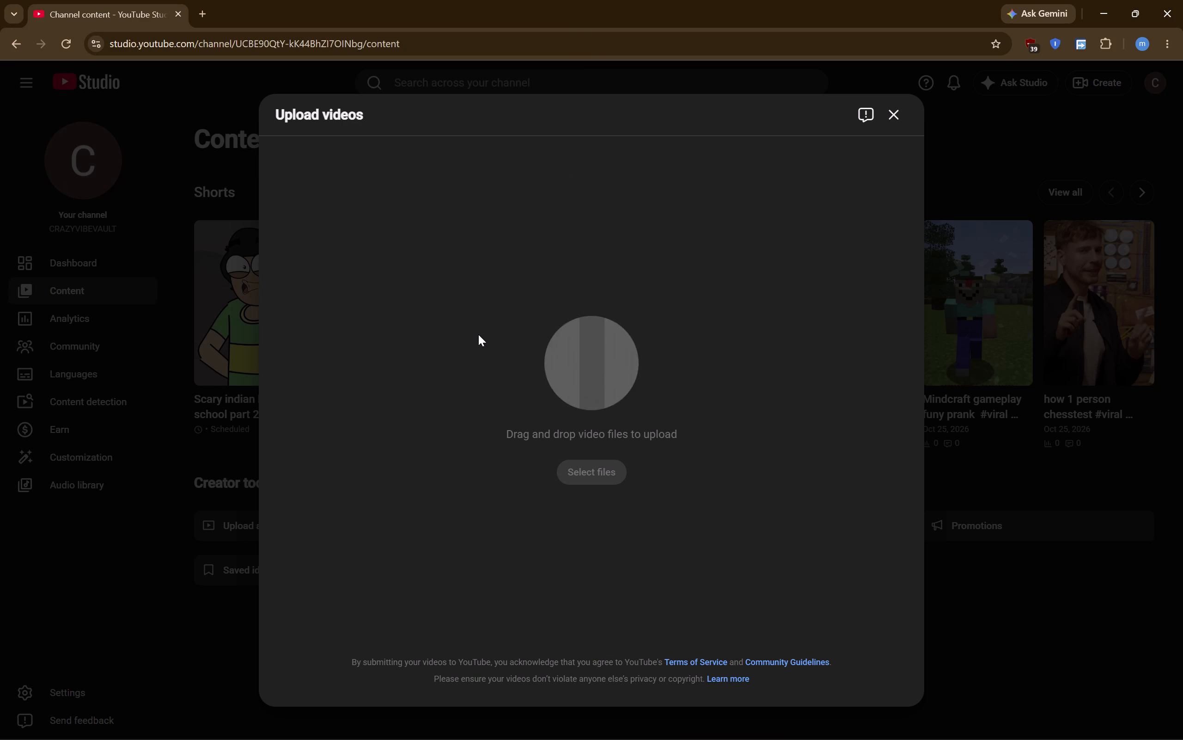
Paste the copied text into the new video's description and change its part number to 3.
left_click(489, 347)
key("ctrl+v")
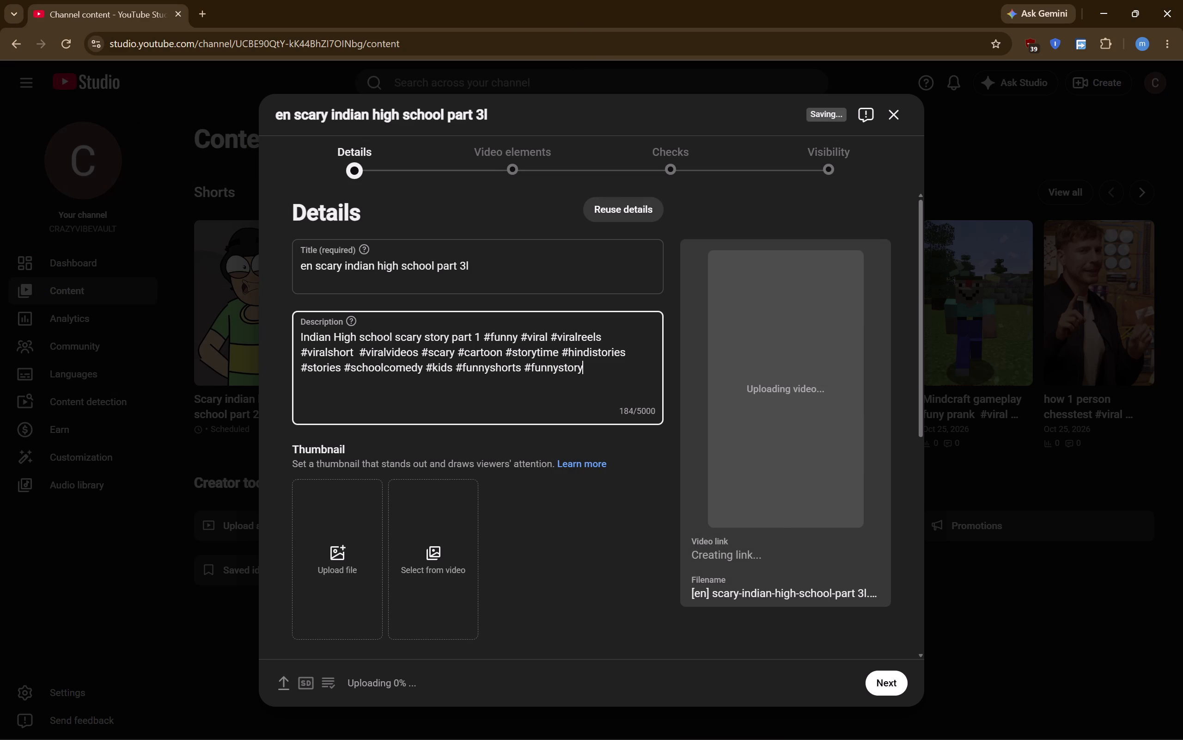
left_click(479, 342)
key("BackSpace")
key("3")
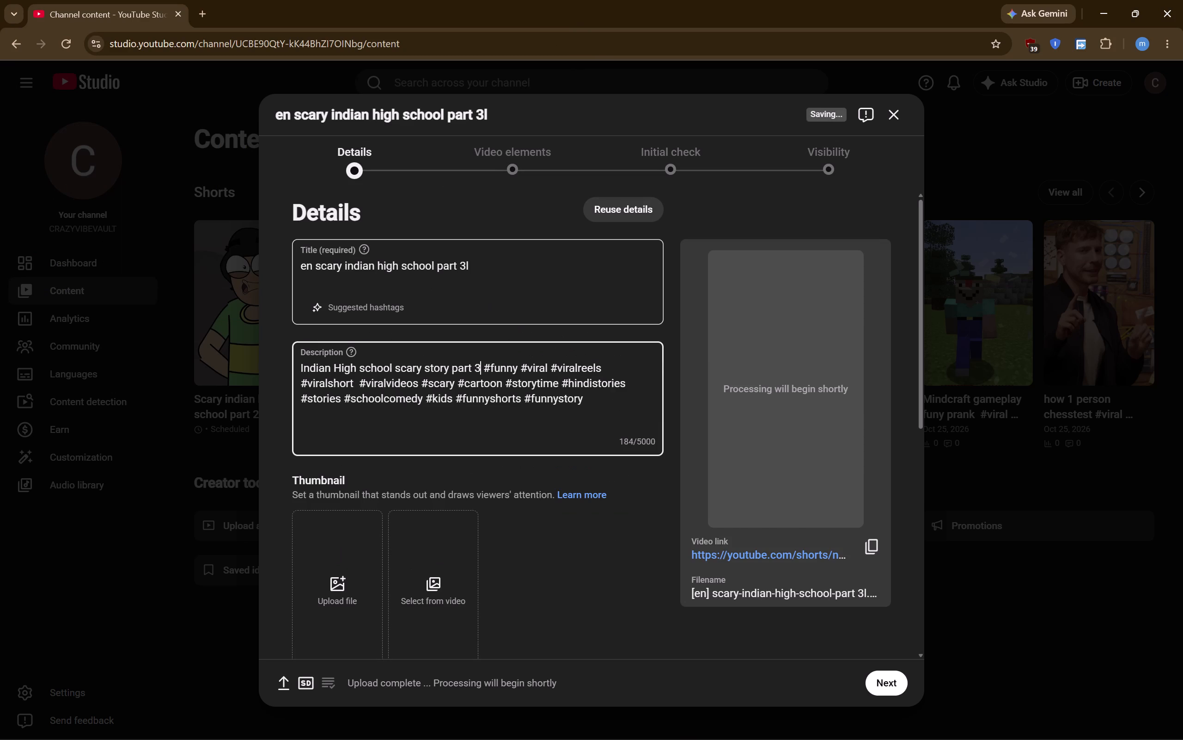
Correct the title to "Scary indian high school part 3" and append the suggested hashtags #viral and #viralshort.
left_click(319, 265)
key("BackSpace")
key("BackSpace")
key("BackSpace")
key("BackSpace")
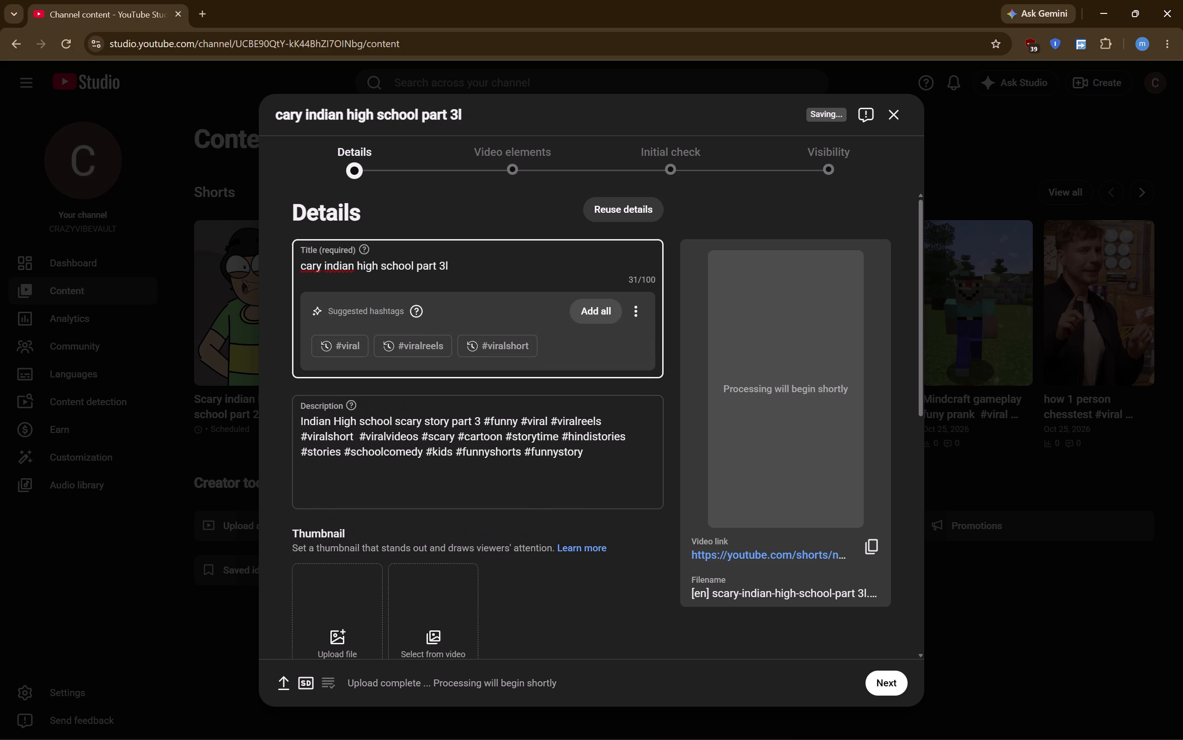
key("shift+s")
left_click(482, 271)
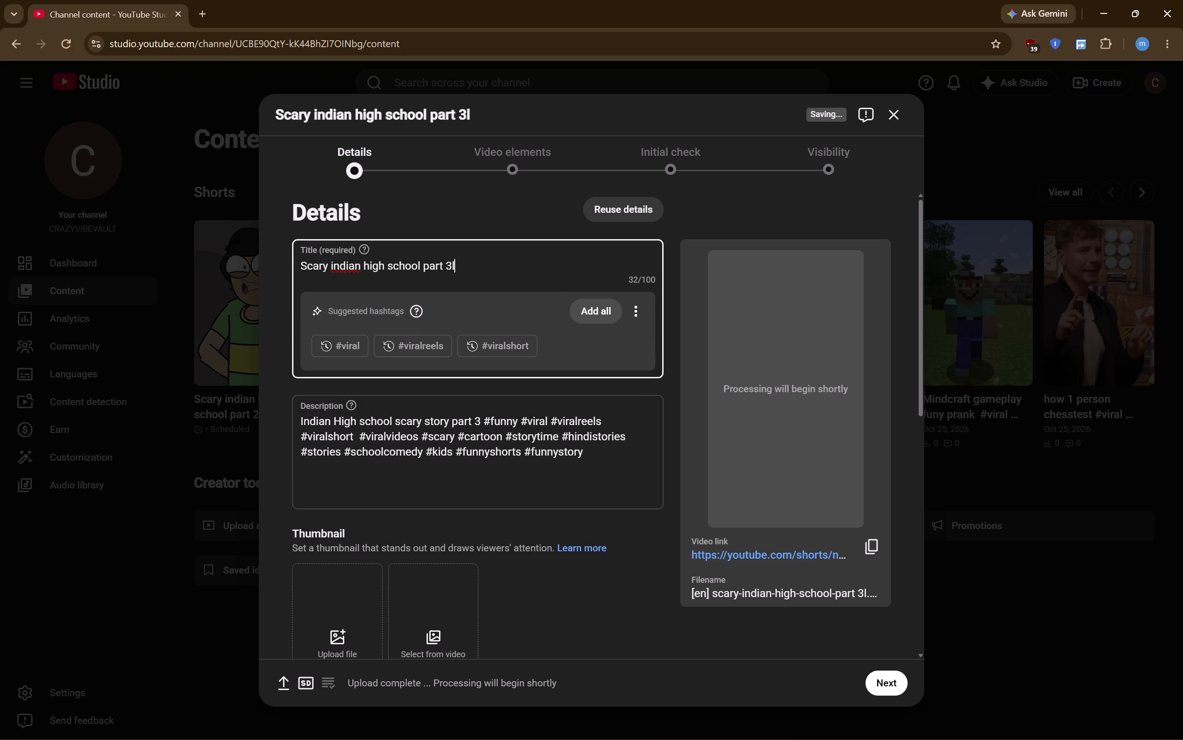
key("BackSpace")
left_click(347, 348)
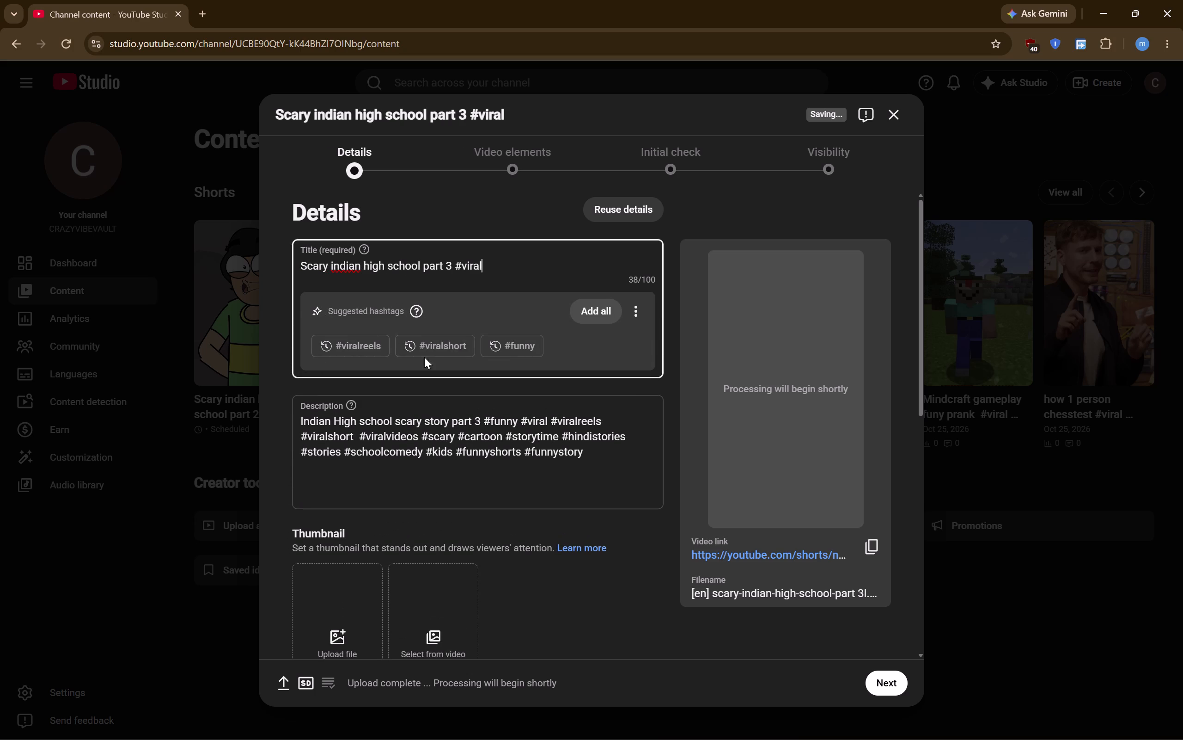
left_click(414, 348)
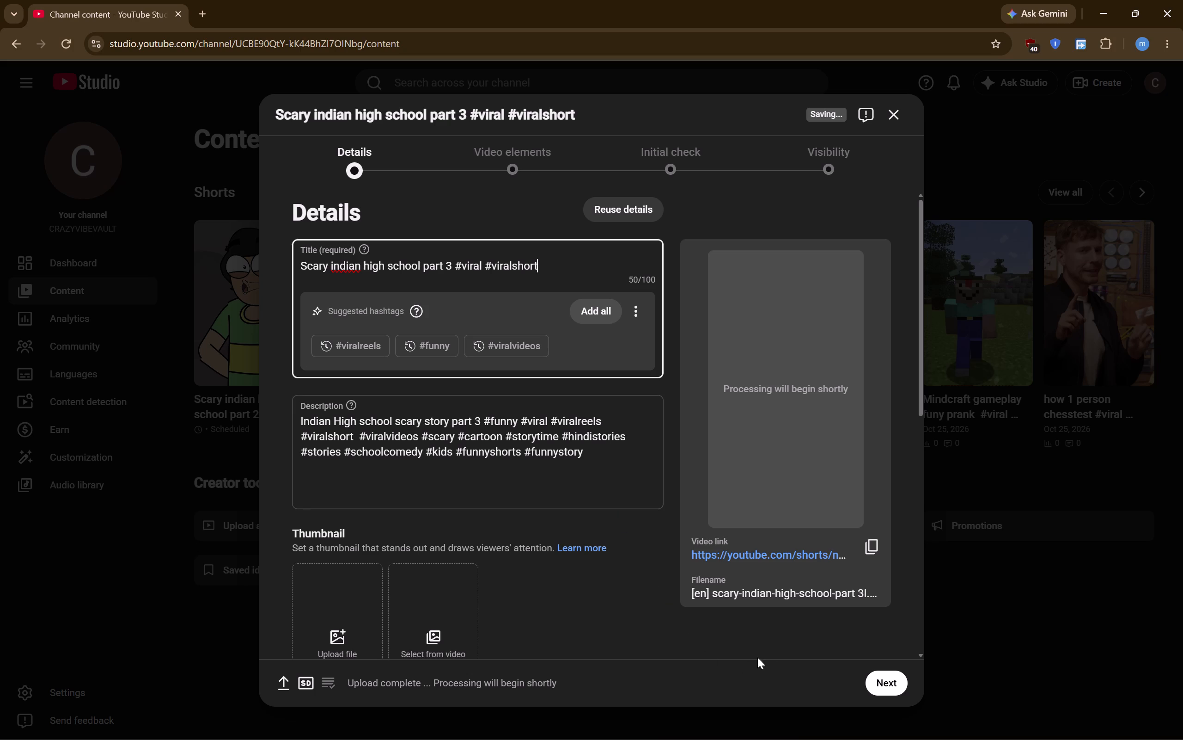
Append the hashtag #viralreels to the end of the part 3 video's description.
left_click(605, 460)
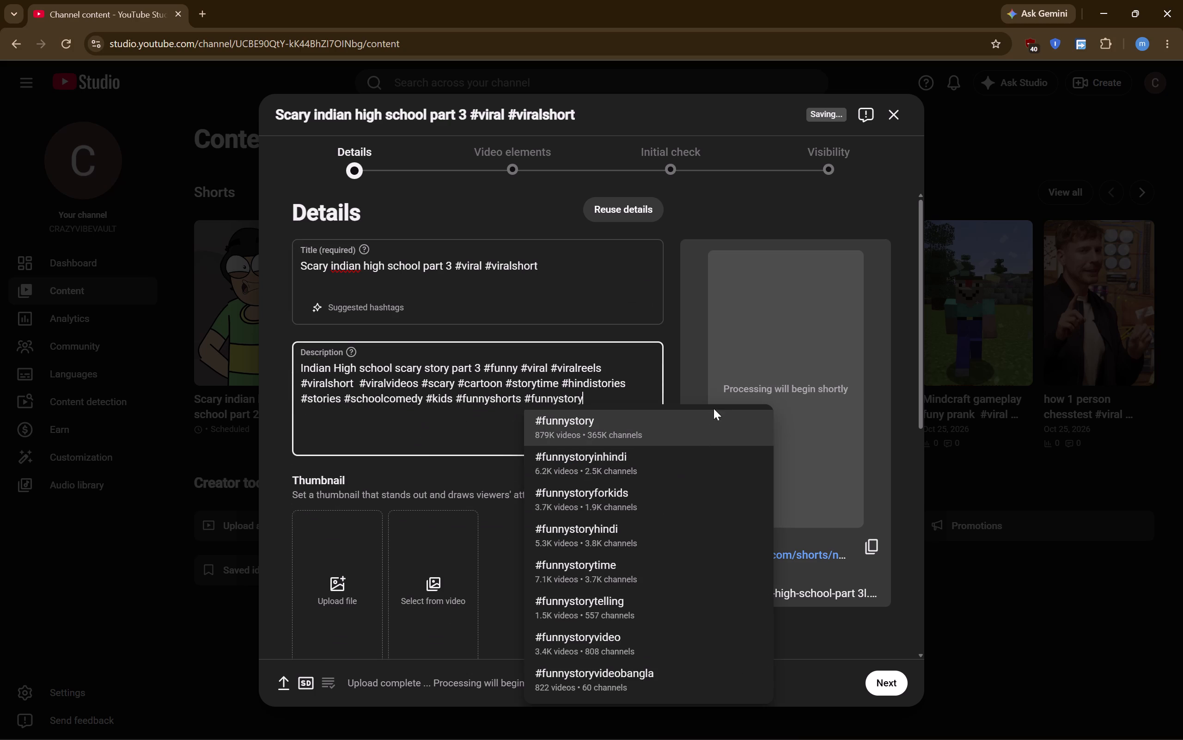
key("space")
type("#bv")
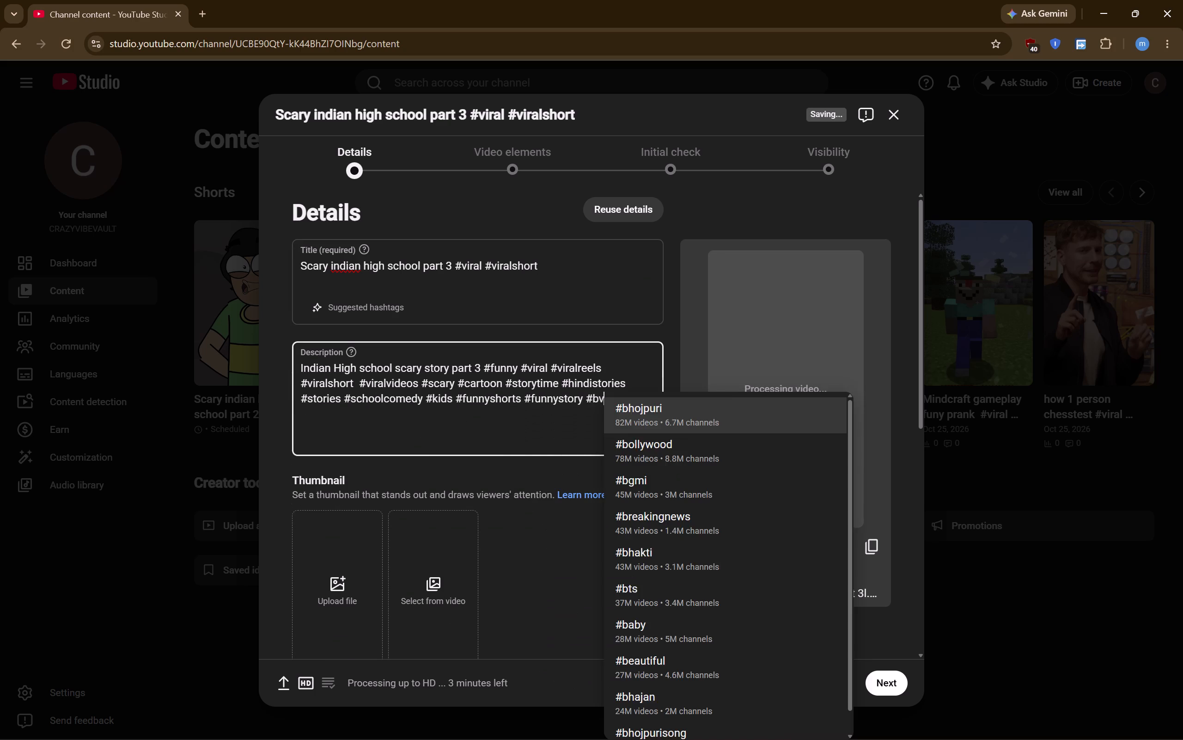
key("BackSpace")
key("BackSpace")
key("space")
type("v")
key("BackSpace")
key("BackSpace")
type("viral")
key("space")
key("BackSpace")
type("st")
key("r")
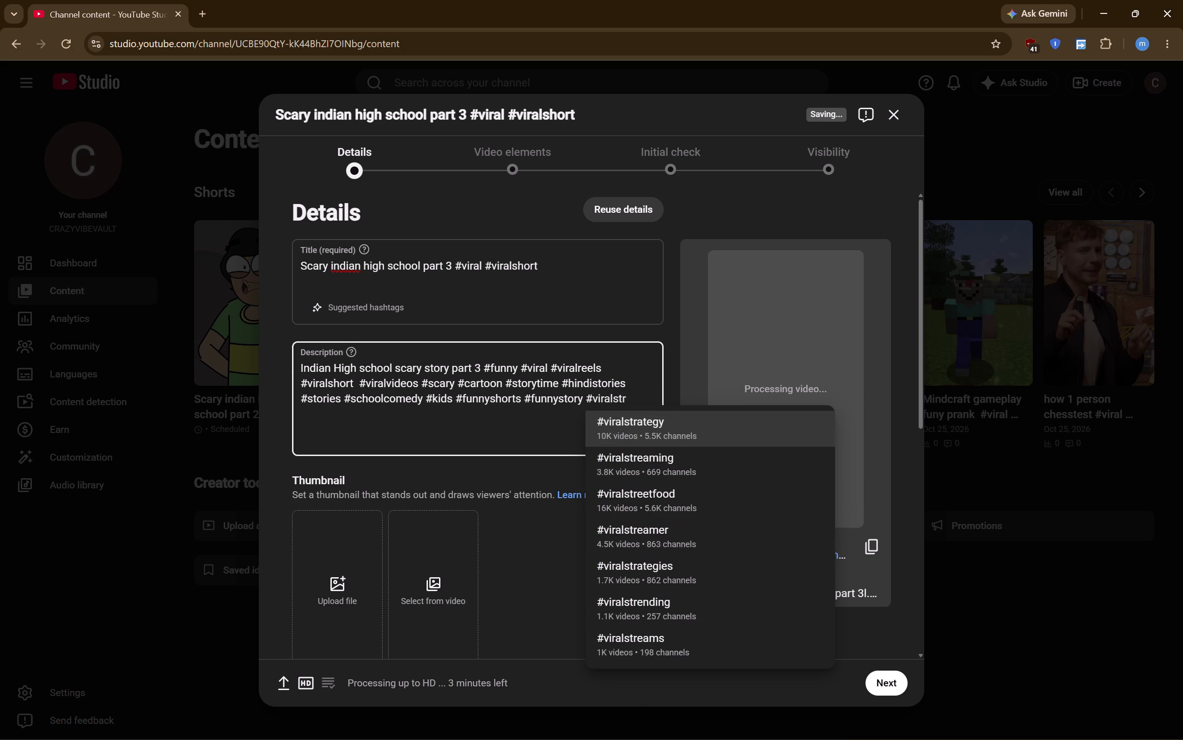
key("BackSpace")
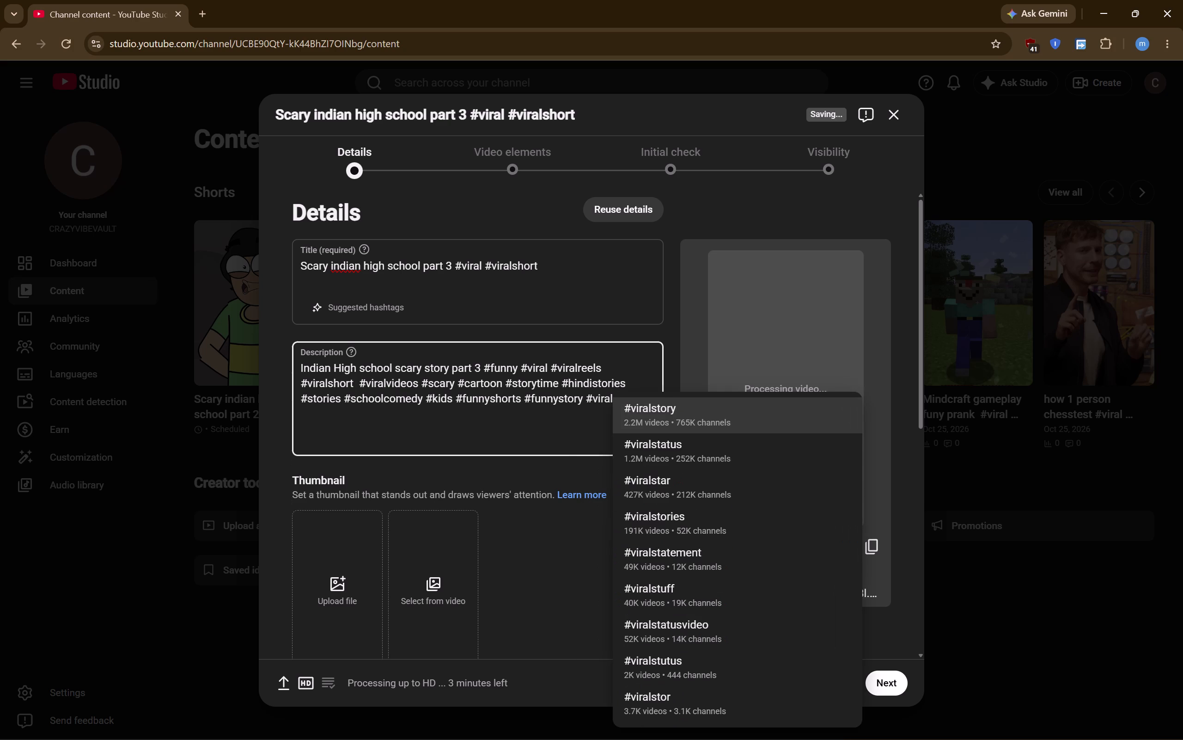
type("ory")
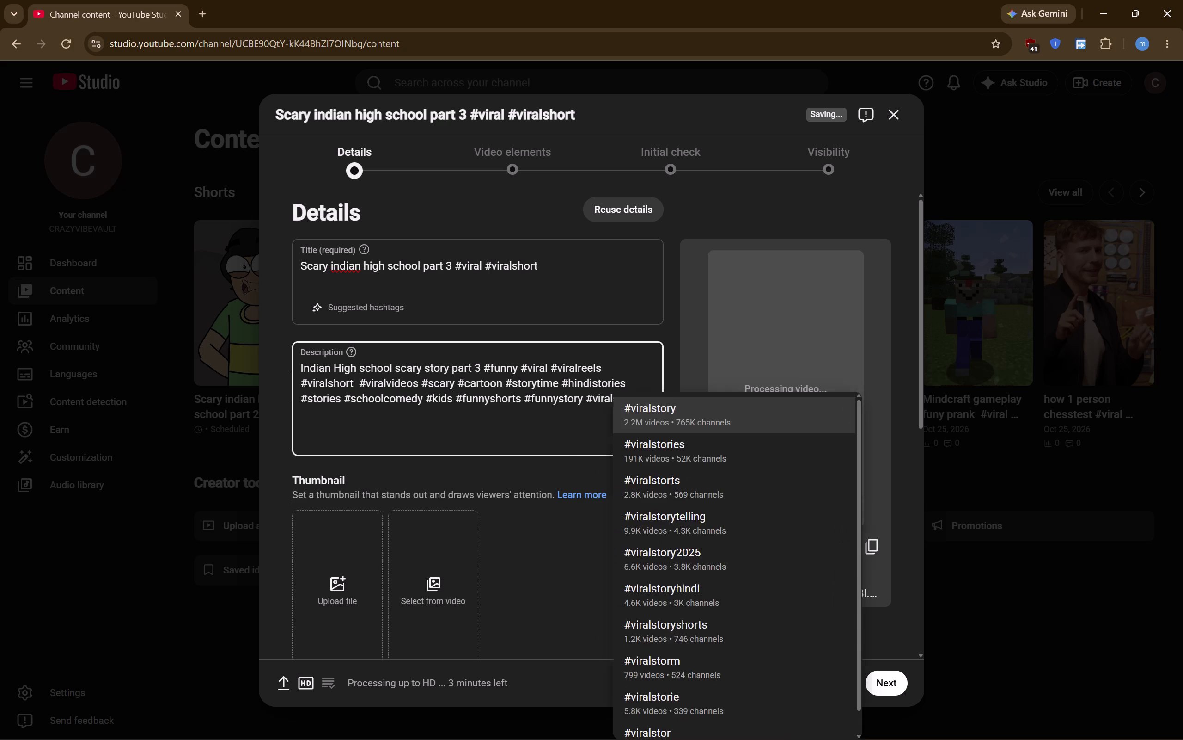
key("space")
key("BackSpace")
type("re")
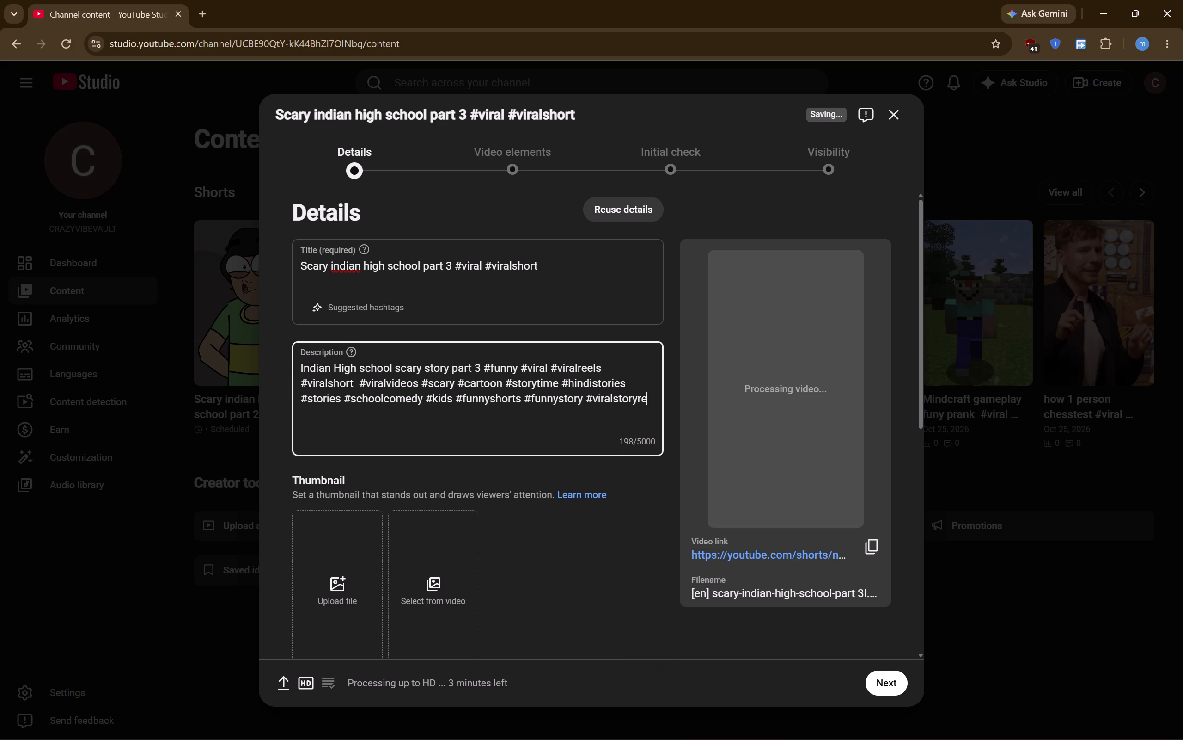
key("BackSpace")
type("eeos")
key("BackSpace")
key("BackSpace")
key("BackSpace")
key("BackSpace")
key("BackSpace")
key("BackSpace")
key("BackSpace")
key("BackSpace")
key("BackSpace")
key("BackSpace")
type("re")
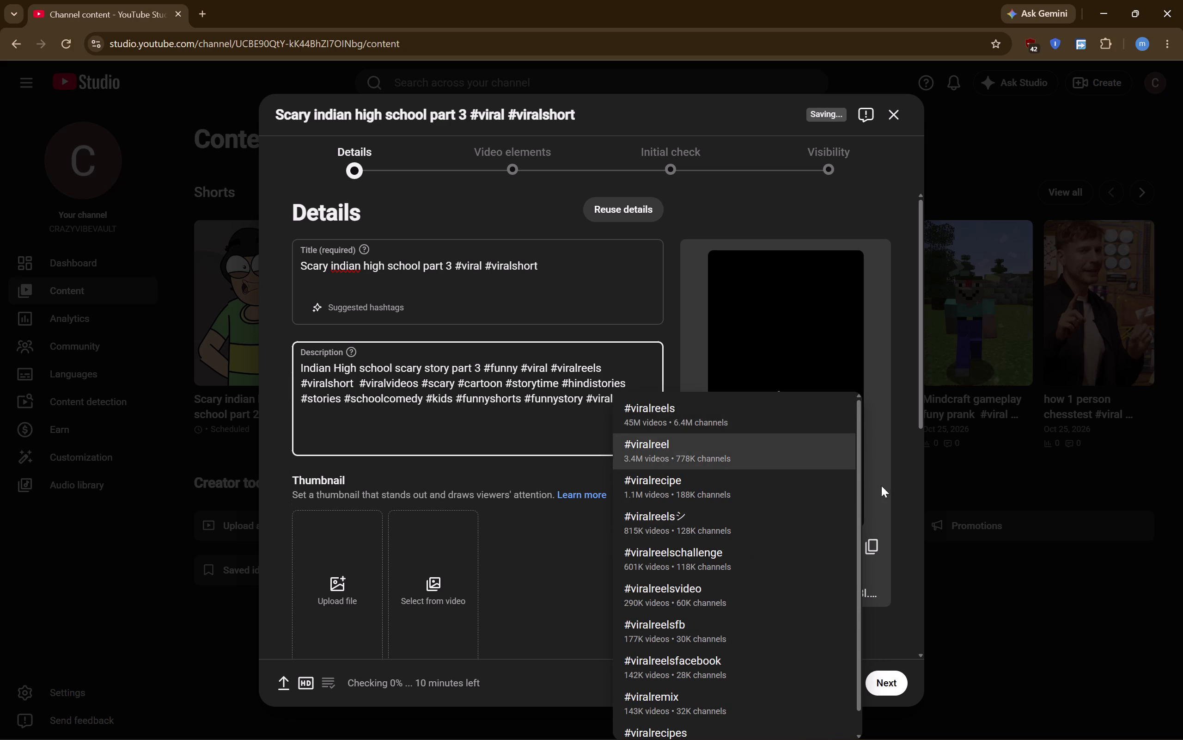
left_click(798, 415)
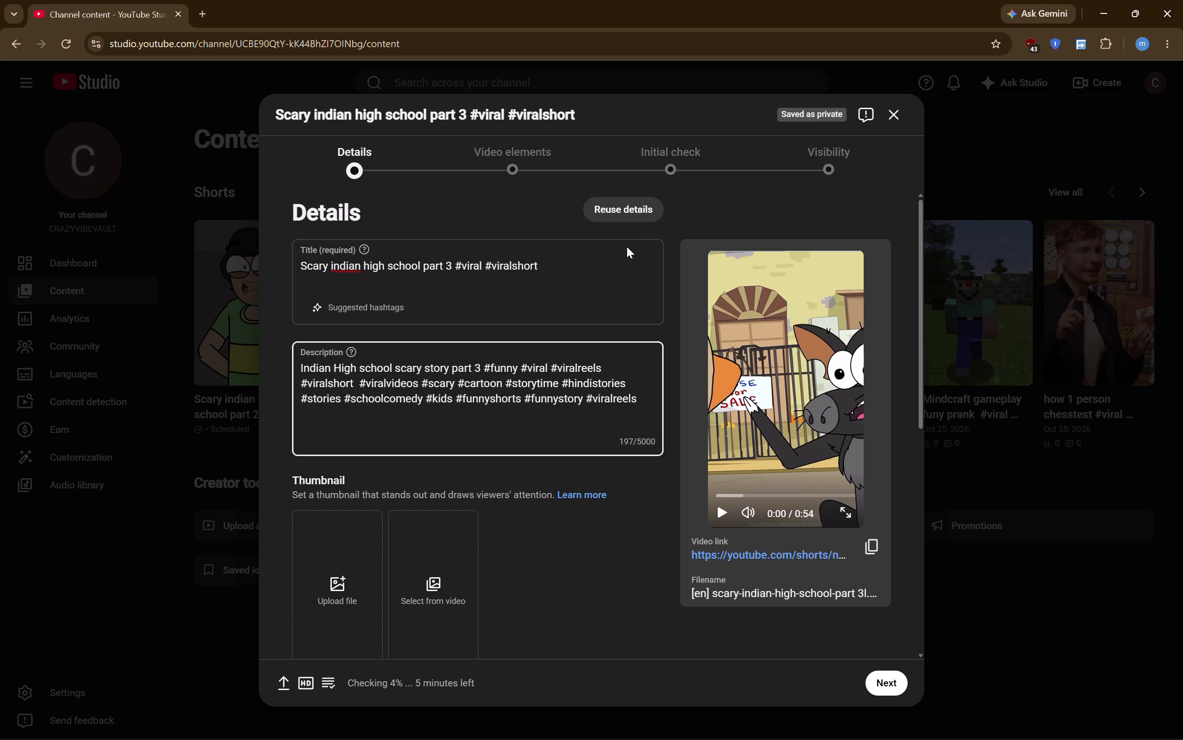
Set the part 3 video's audience to "No, it's not made for kids" and advance through the upload stages to Visibility.
left_click(882, 683)
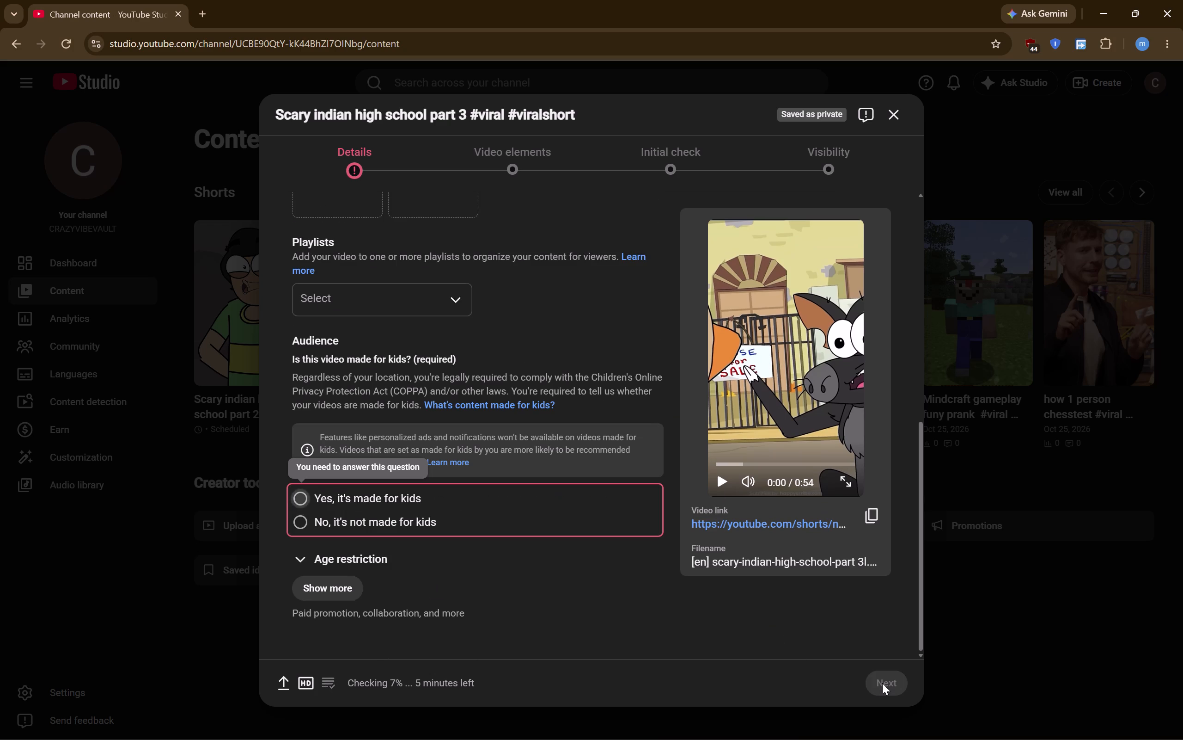
left_click(395, 518)
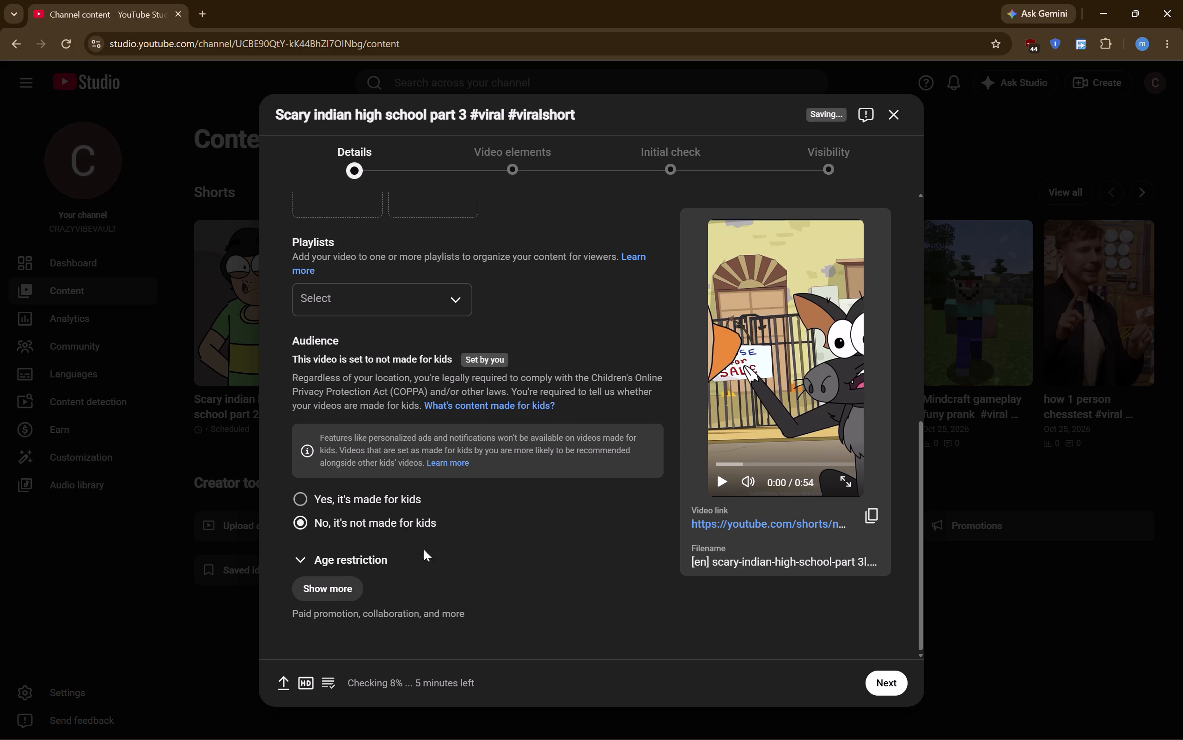
left_click(874, 689)
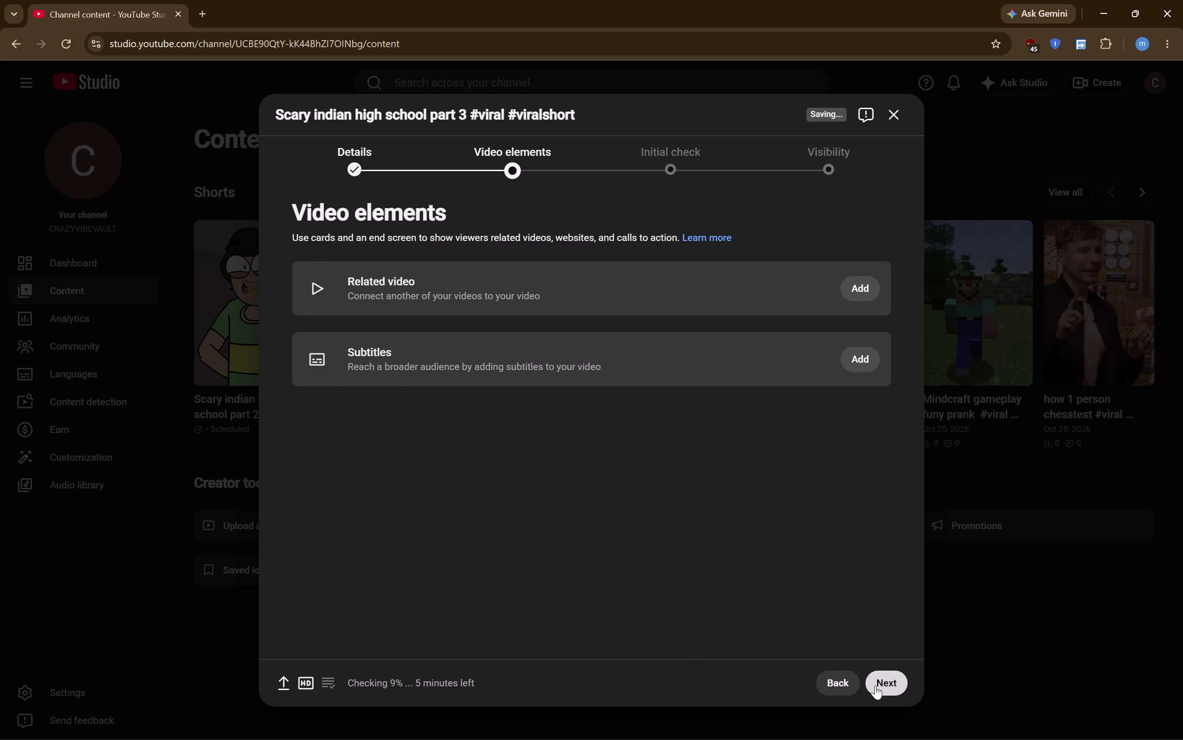
left_click(875, 685)
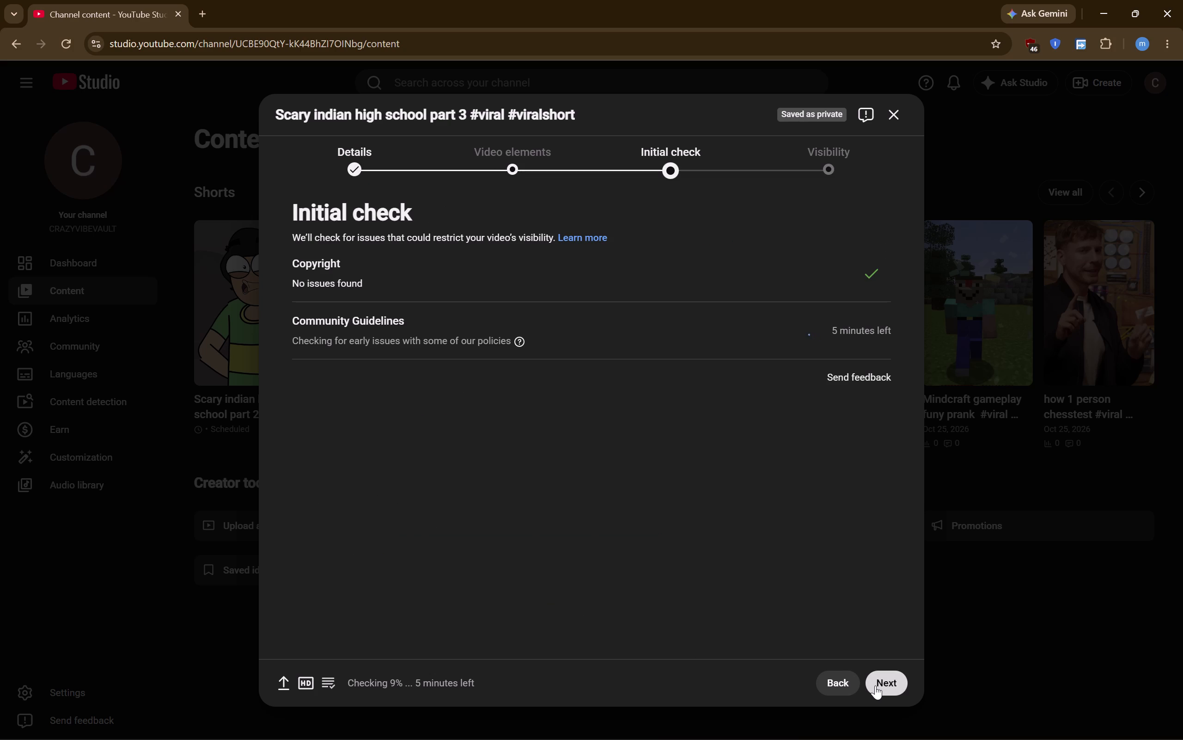
left_click(878, 685)
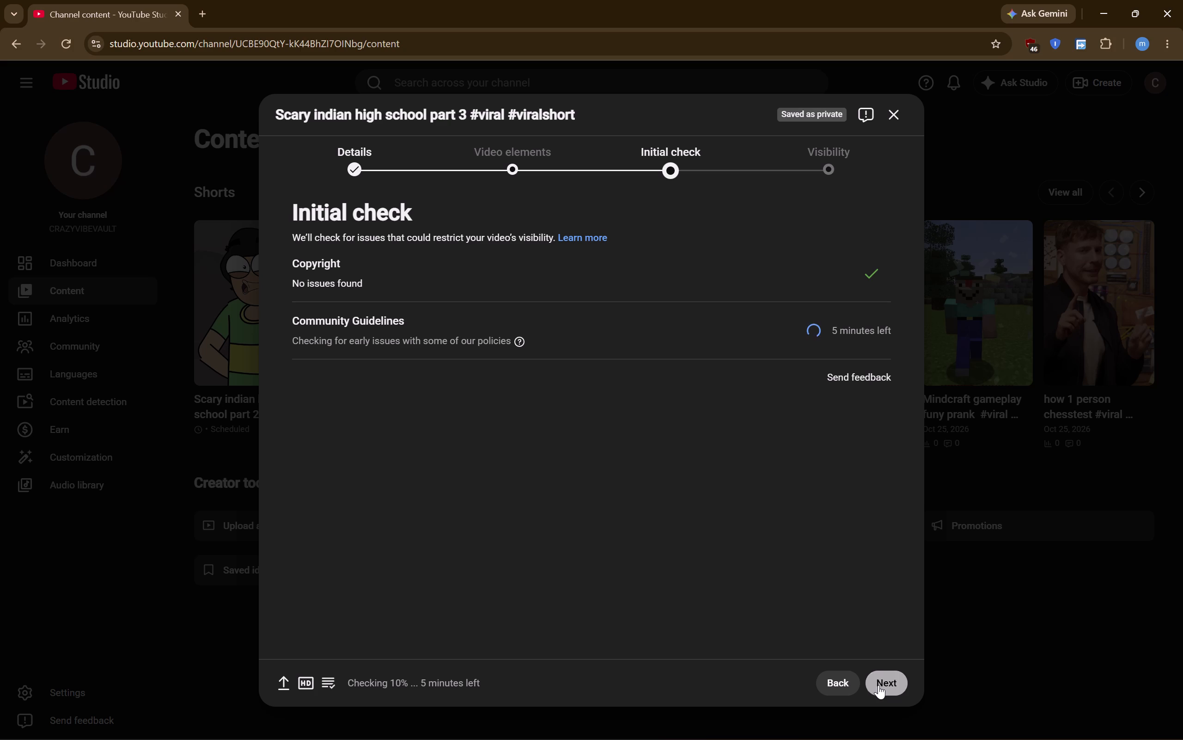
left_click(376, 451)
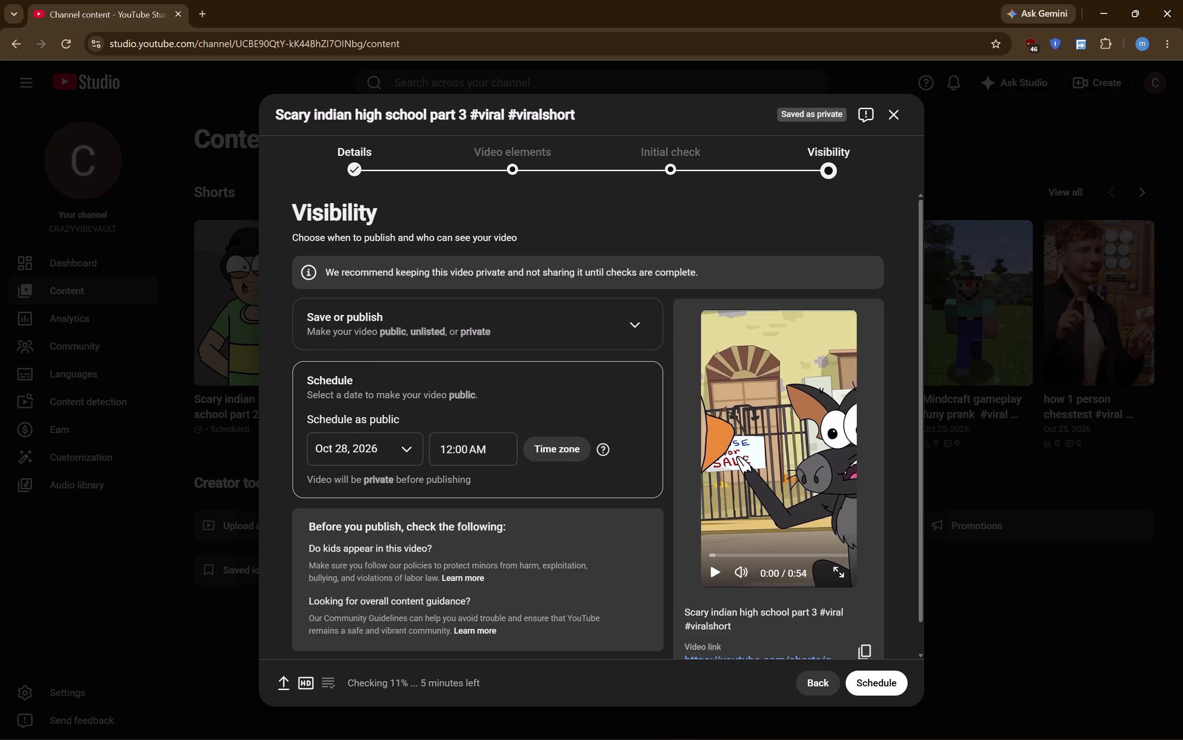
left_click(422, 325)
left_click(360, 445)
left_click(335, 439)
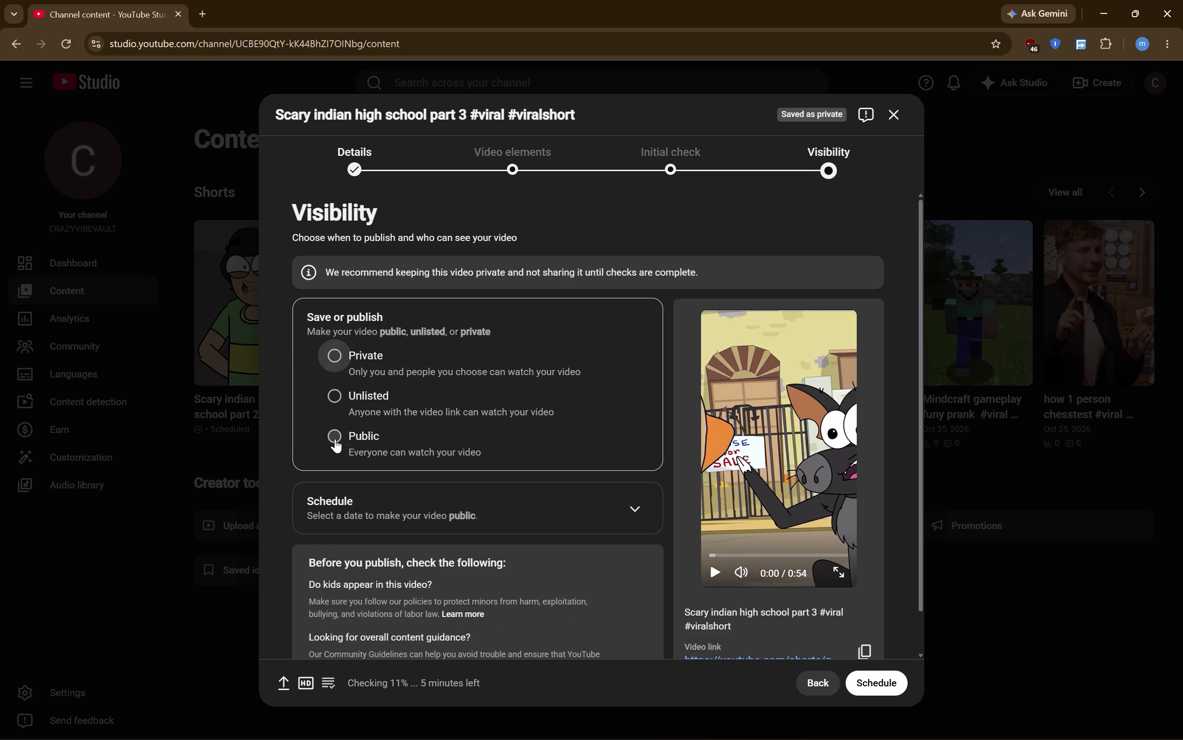
Set the part 3 video's scheduled public release to Oct 29, 2026 at 10:00 AM.
left_click(379, 515)
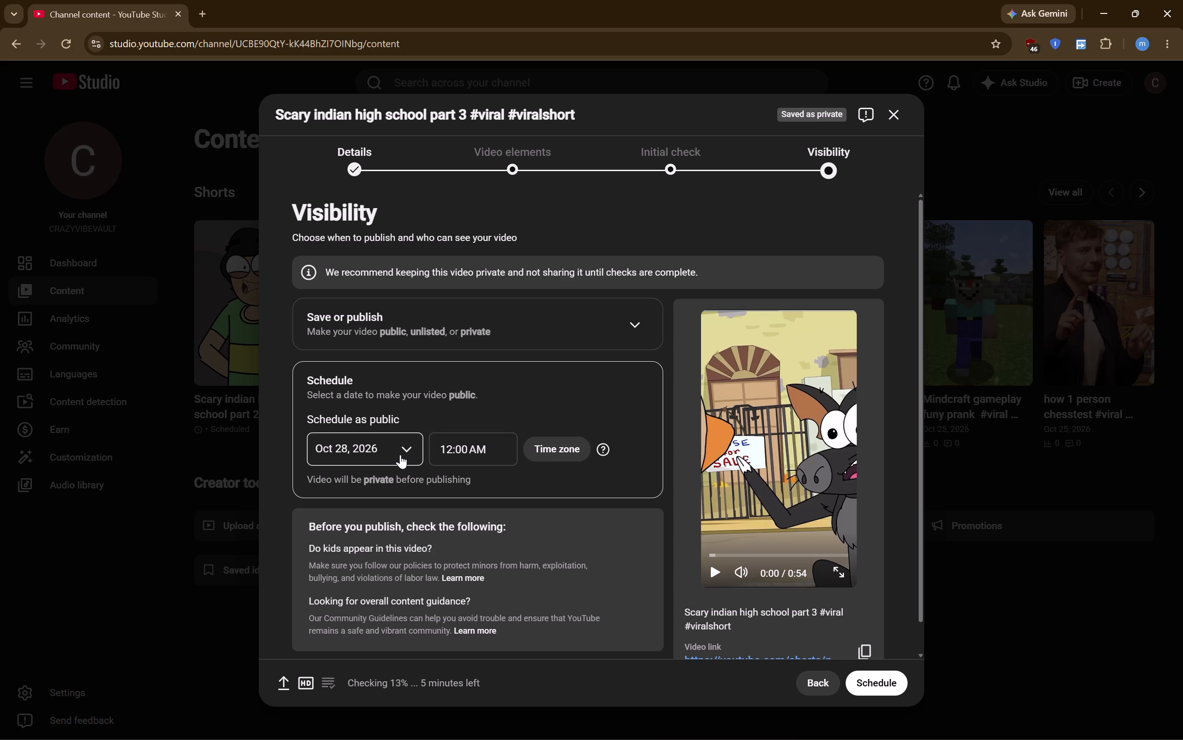
left_click(404, 448)
left_click(422, 598)
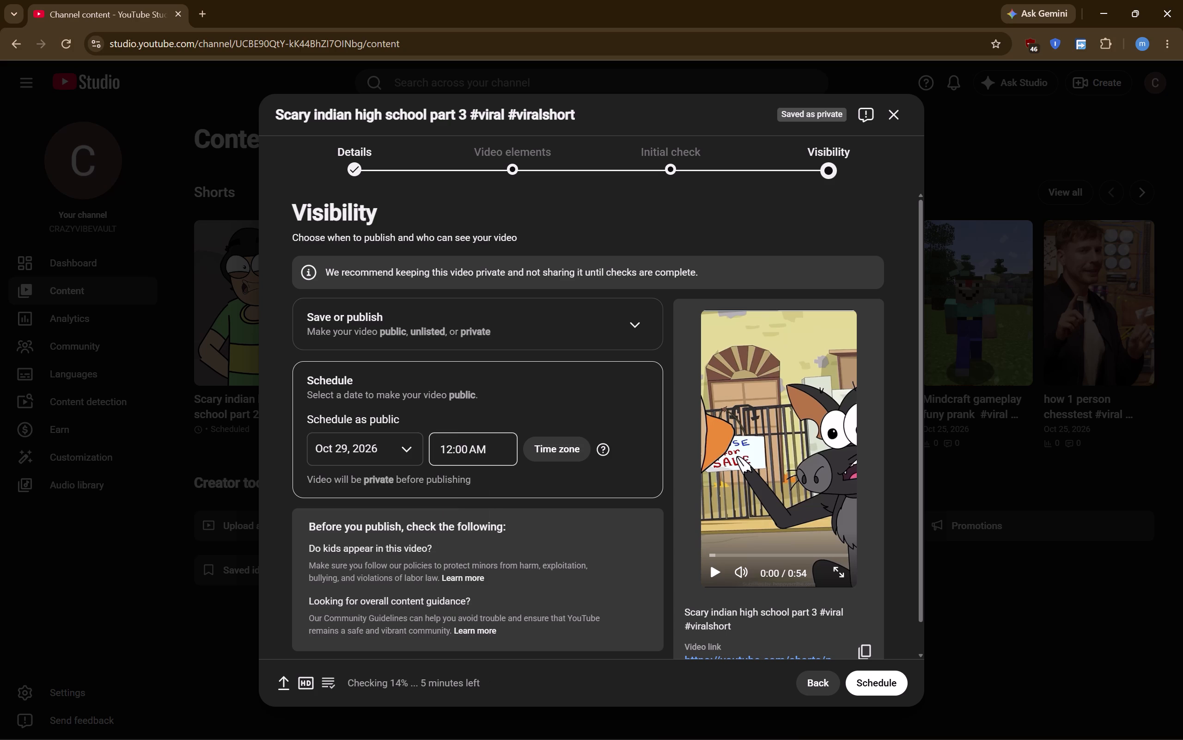
left_click(460, 451)
triple_click(482, 451)
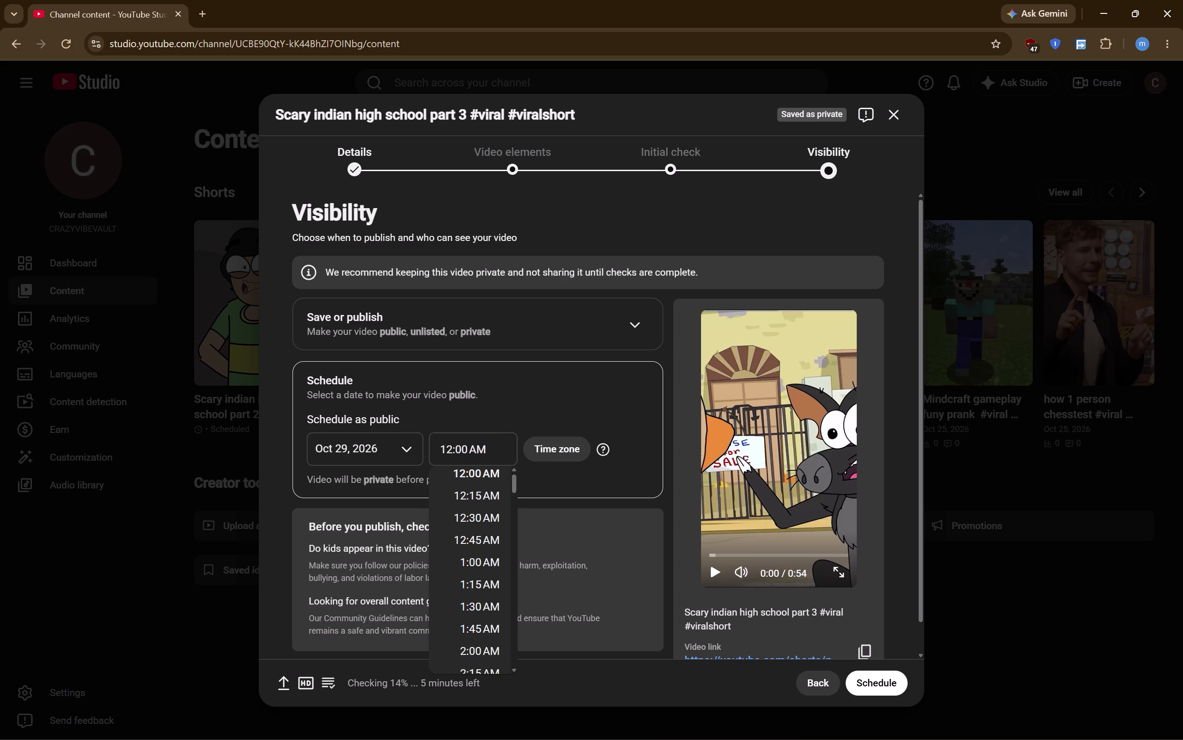
left_click_drag(481, 467, 480, 460)
left_click(479, 461)
left_click(492, 450)
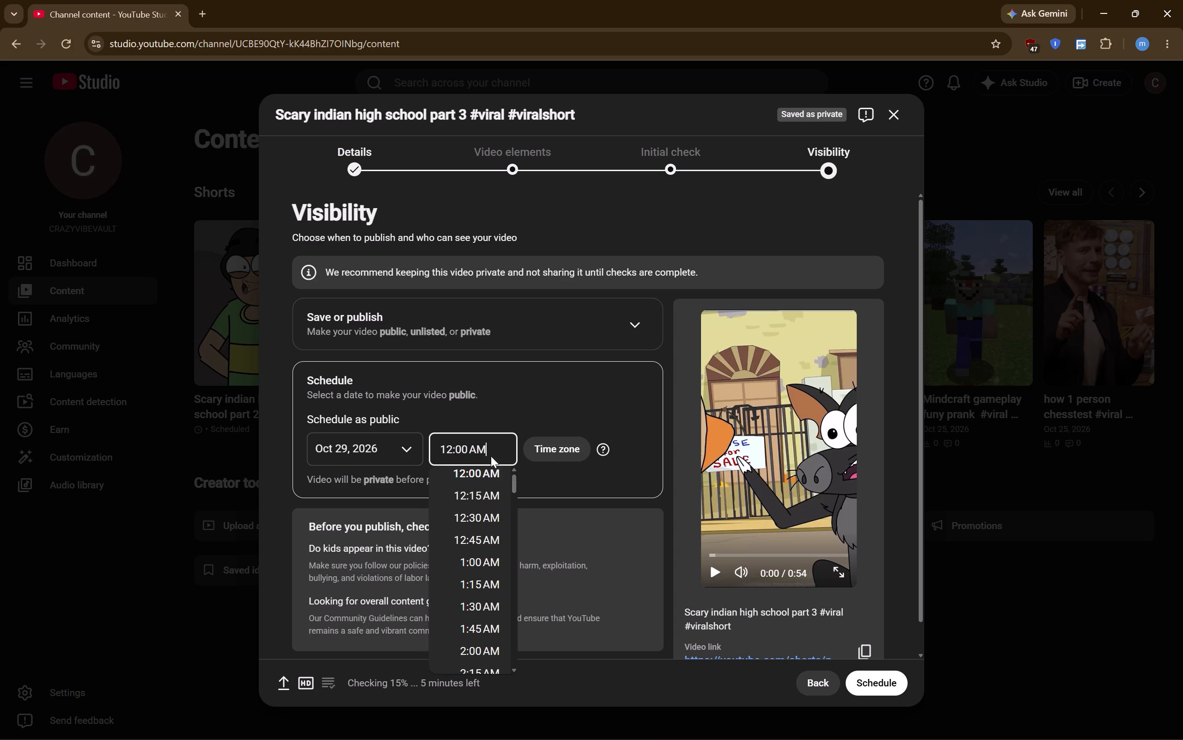
scroll(490, 599, "down", 9)
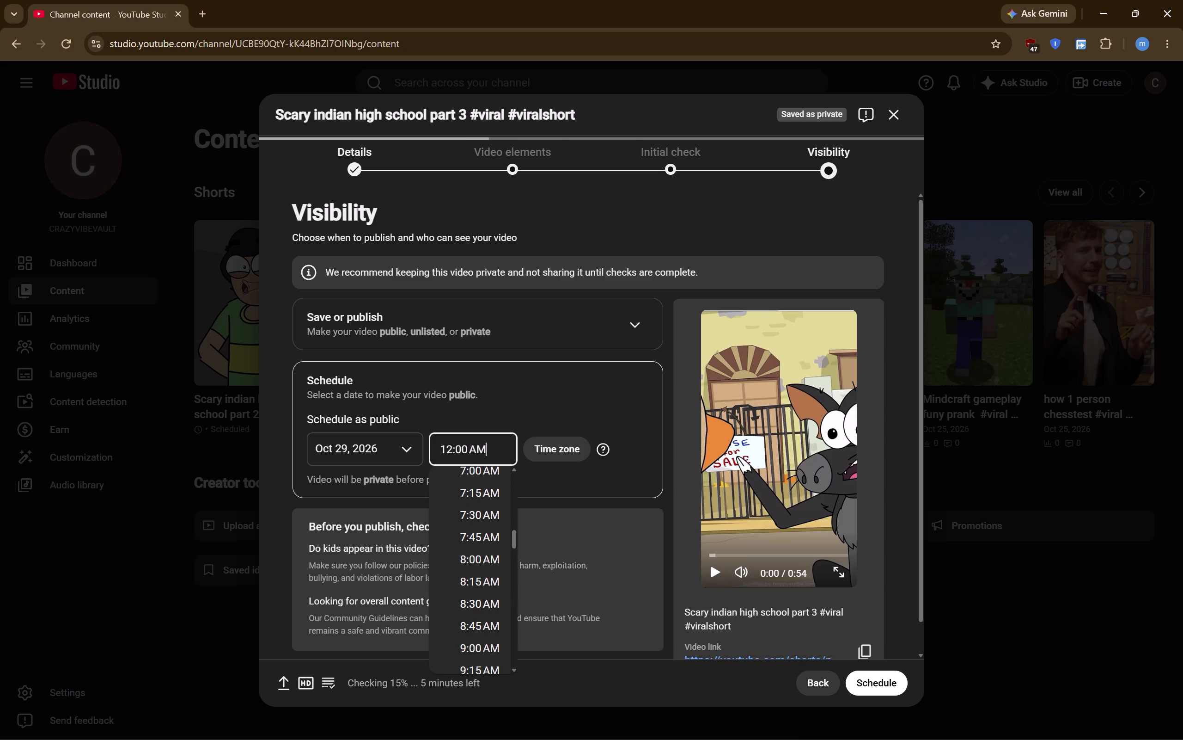
scroll(490, 596, "down", 3)
left_click(485, 533)
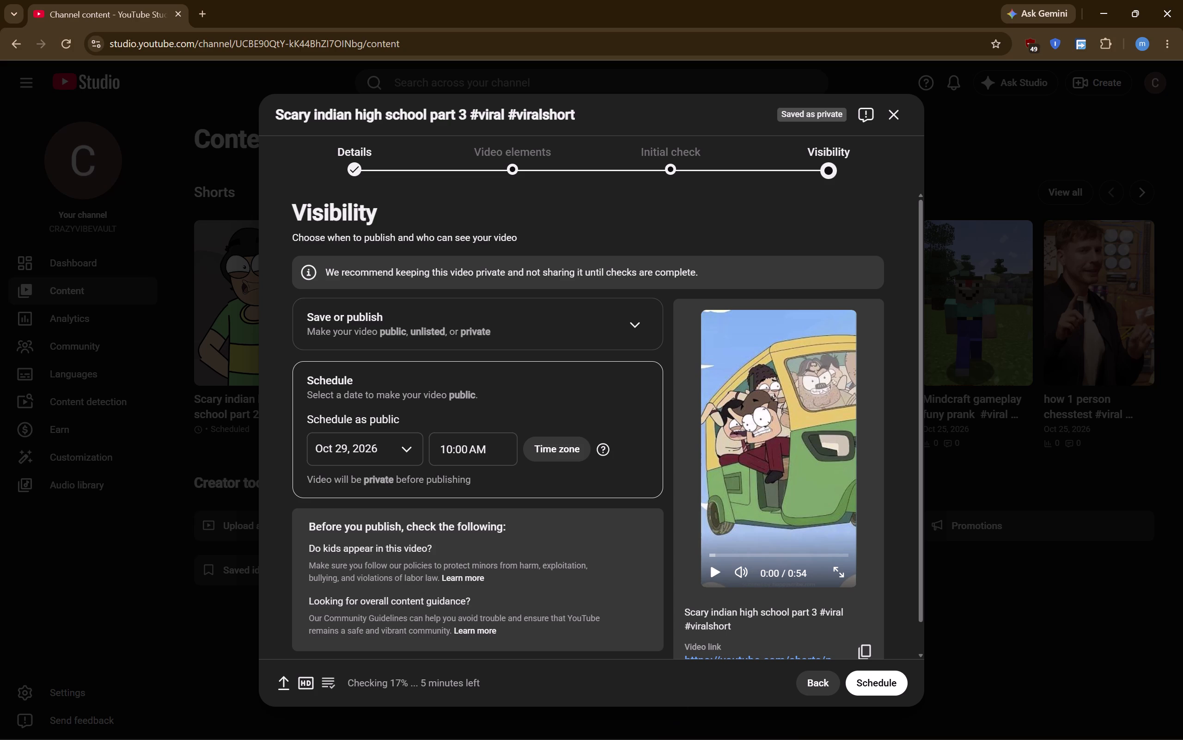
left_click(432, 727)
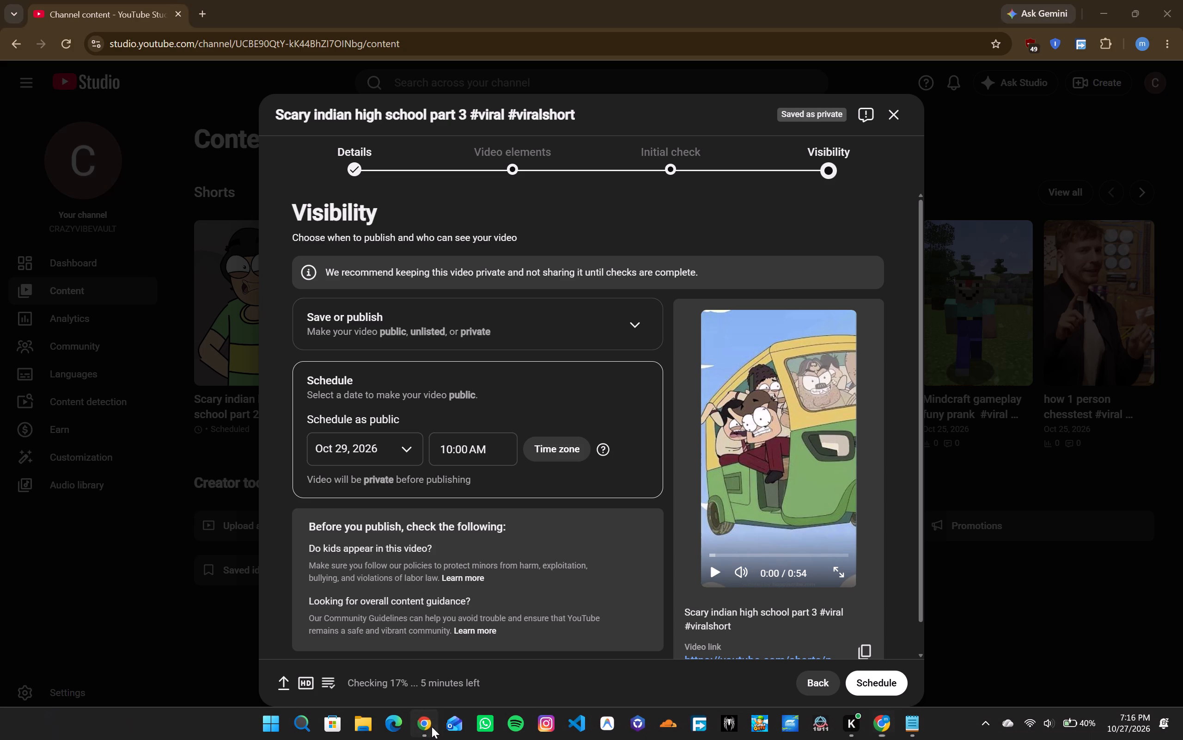
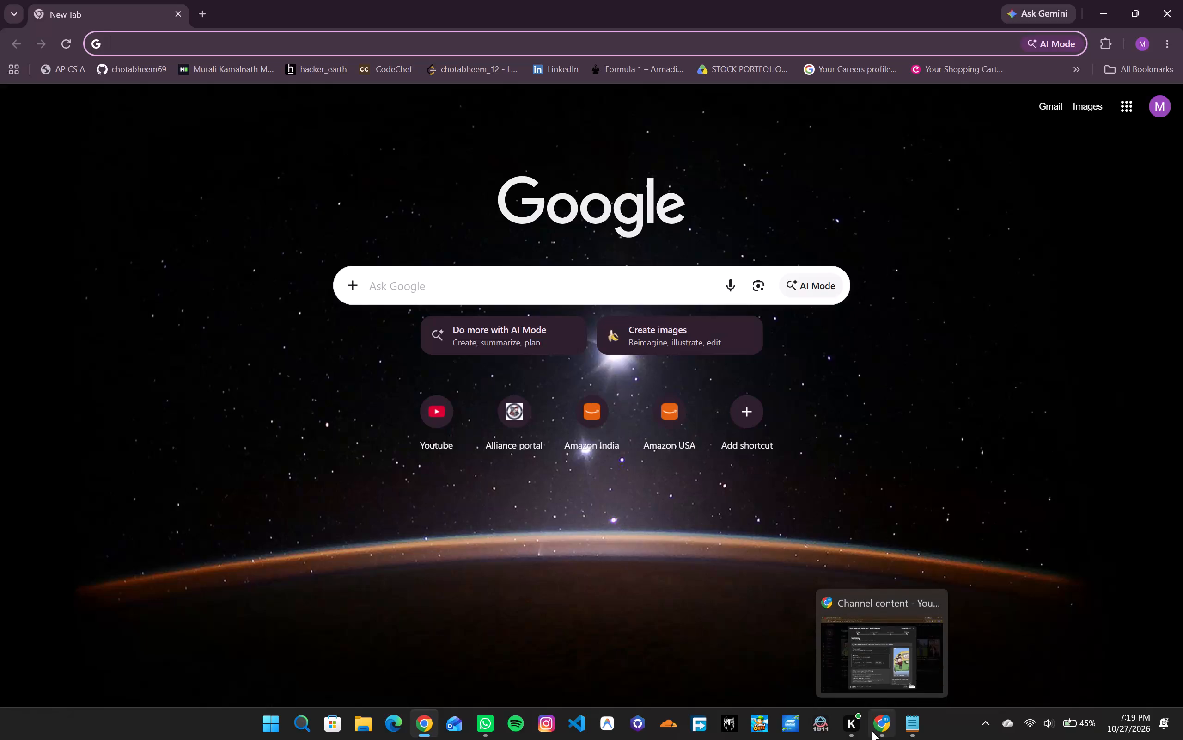
Return to the part 3 upload, confirm its scheduling, and dismiss the confirmation.
left_click(877, 729)
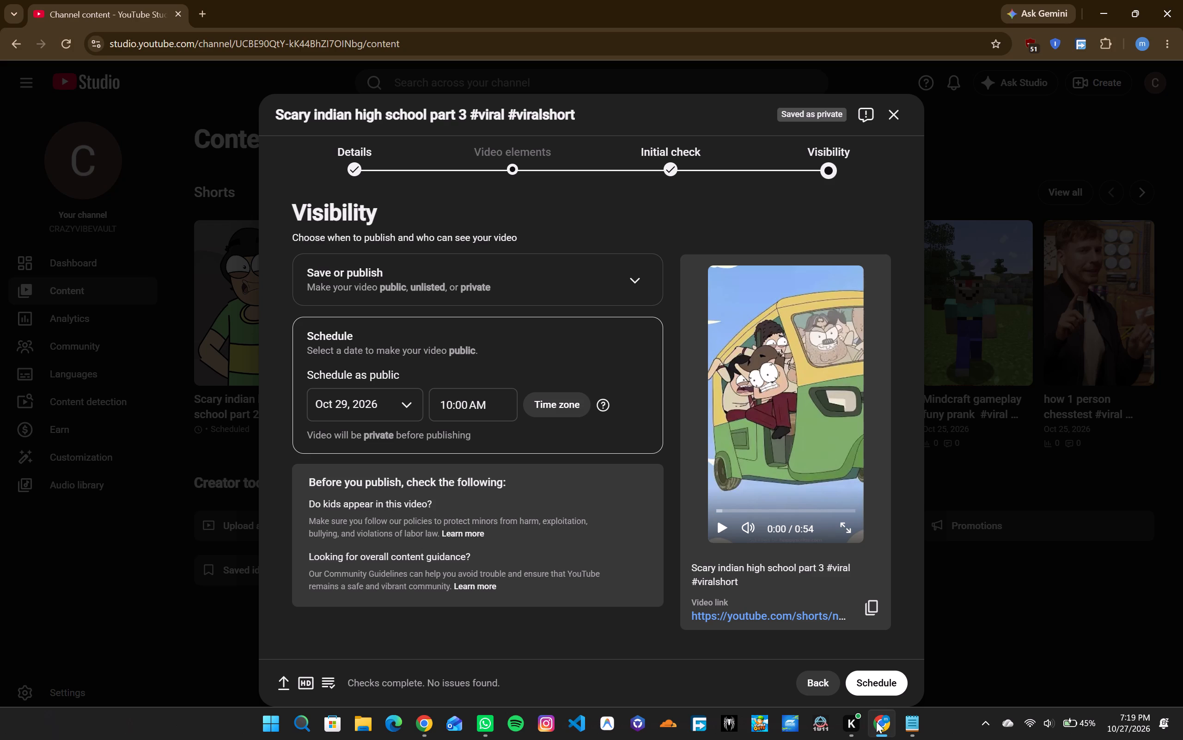
left_click(876, 679)
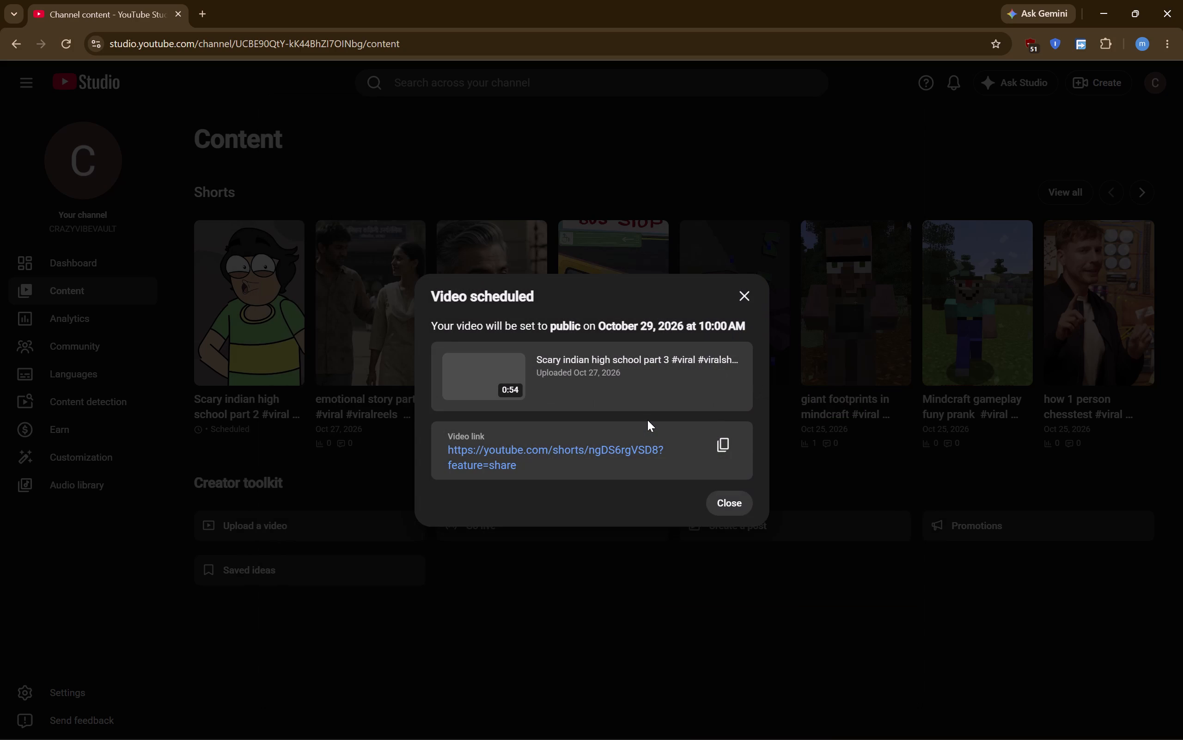
left_click(716, 501)
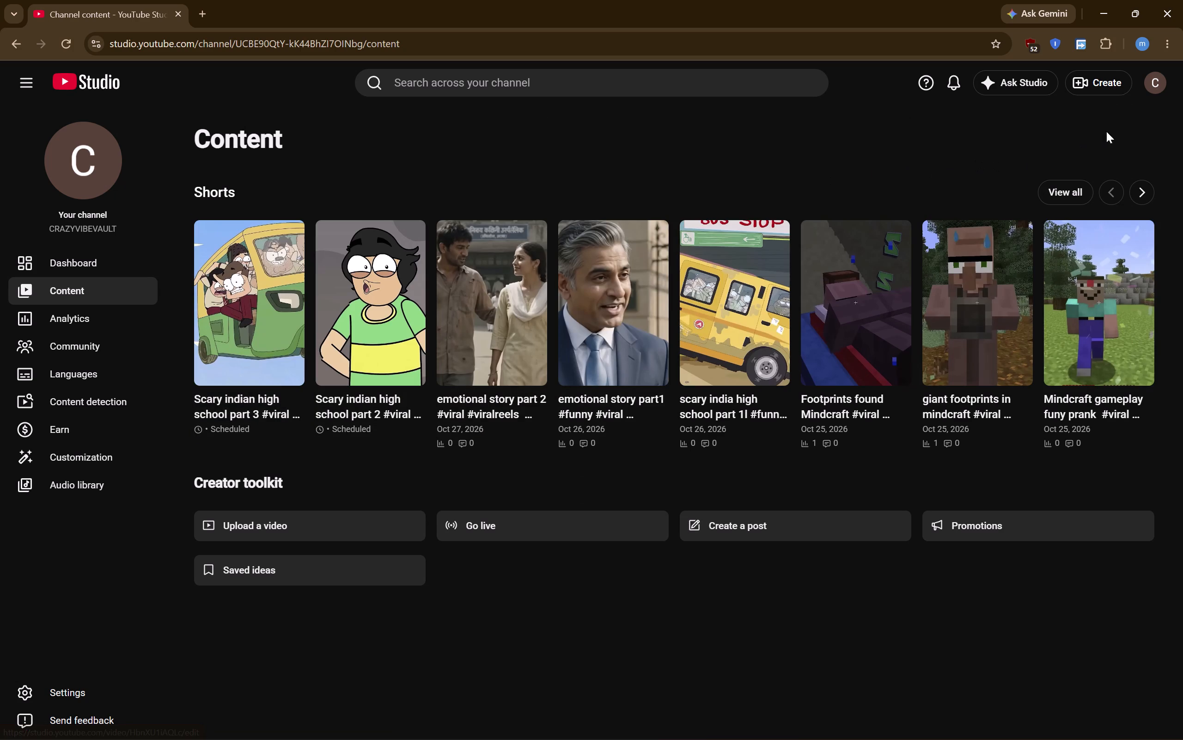
Upload the "[en] scary-indian-high- part4school-" and "[en] scary indian highschool part5" videos together from the scaru folder.
left_click(1097, 86)
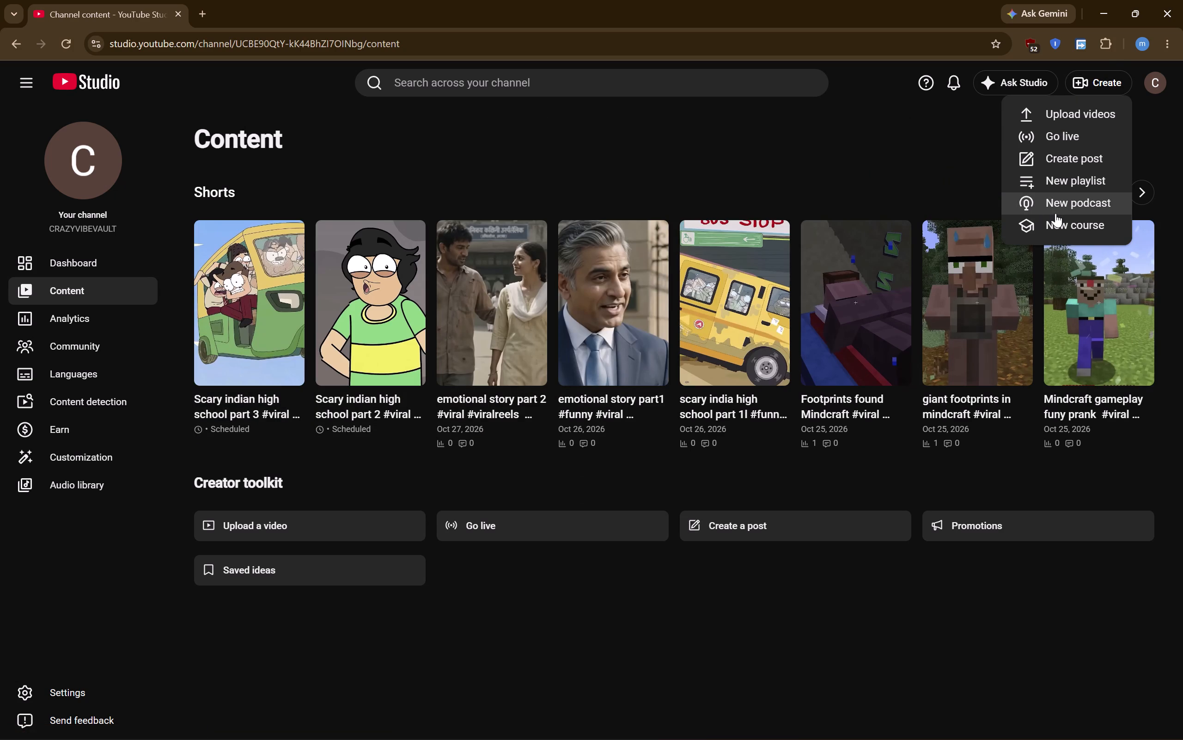
left_click(1060, 118)
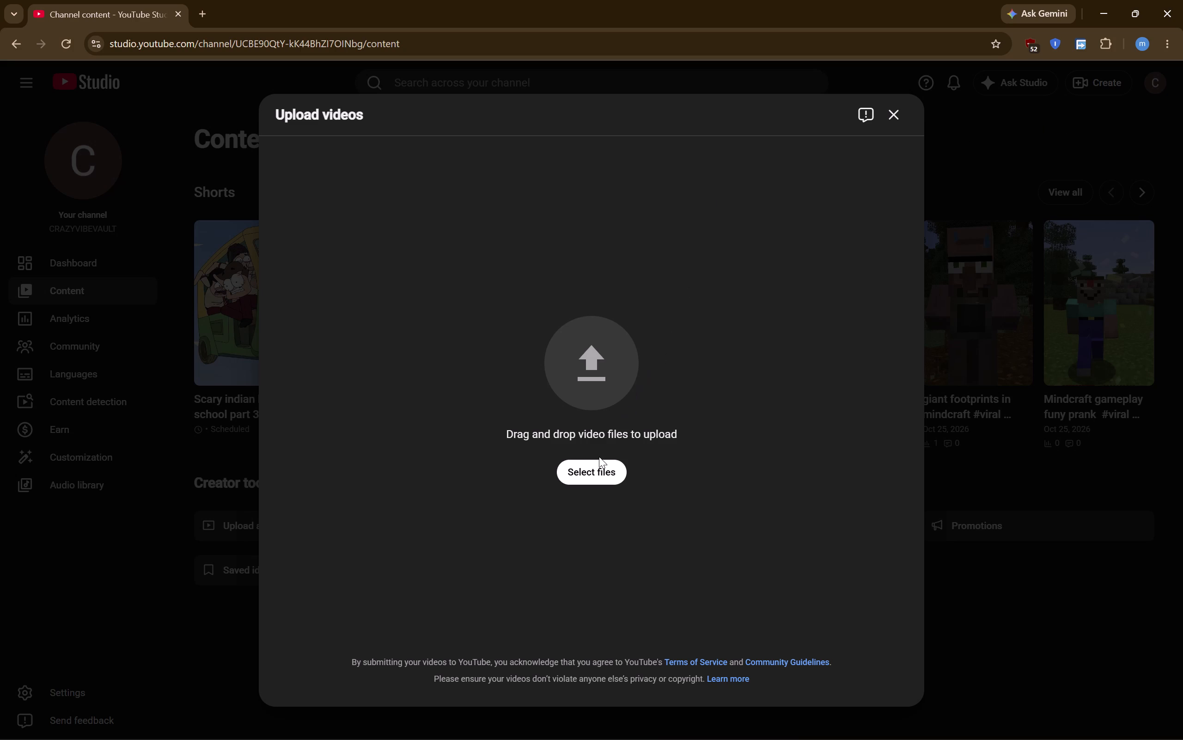
left_click(574, 454)
left_click(580, 465)
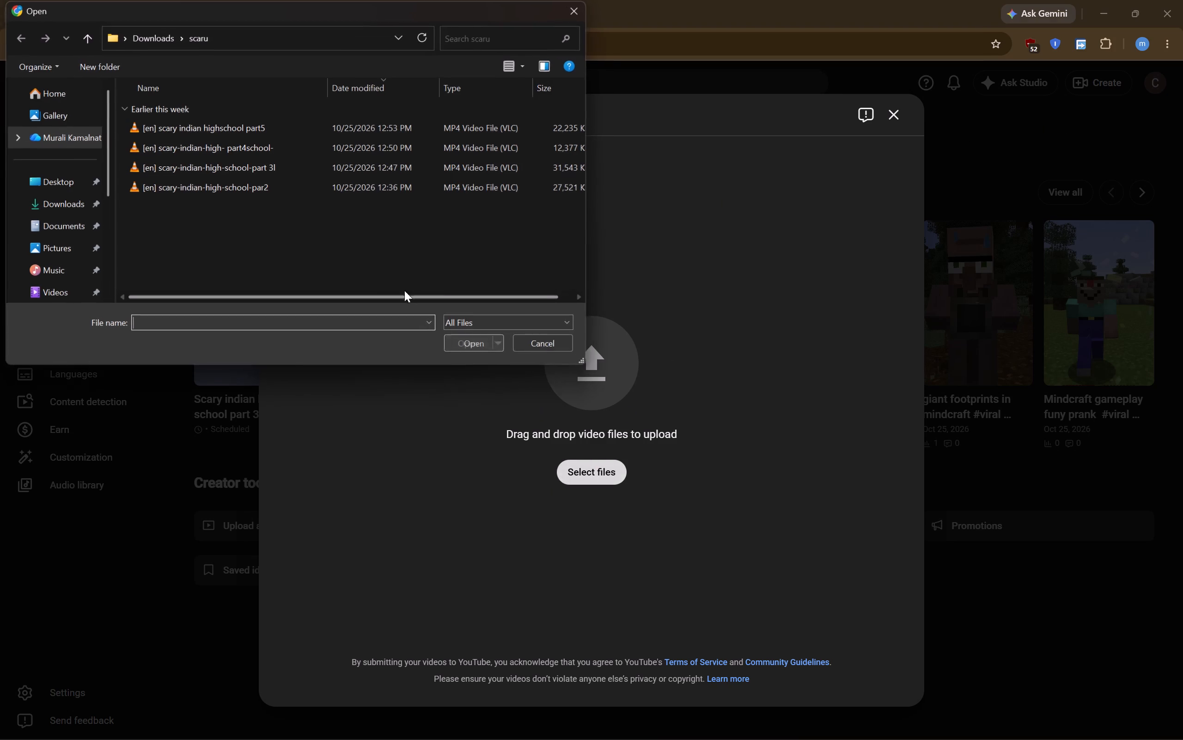
left_click(269, 147)
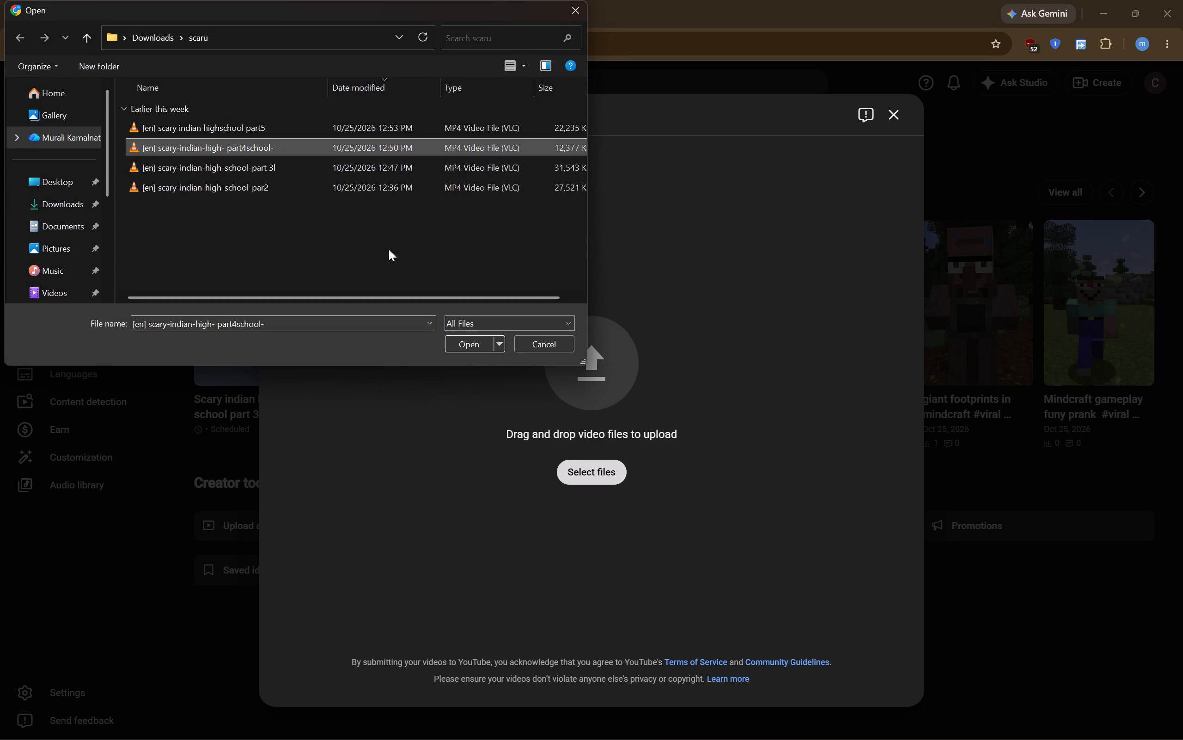
left_click(302, 123, "ctrl")
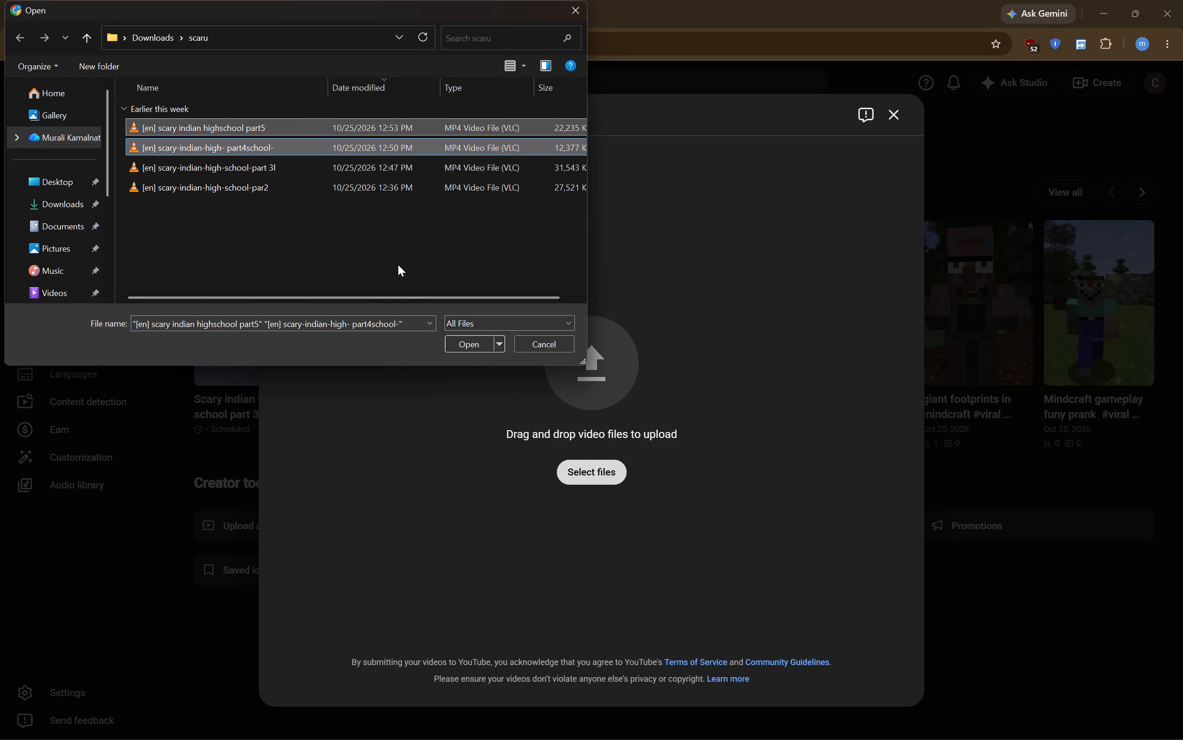
left_click(457, 344)
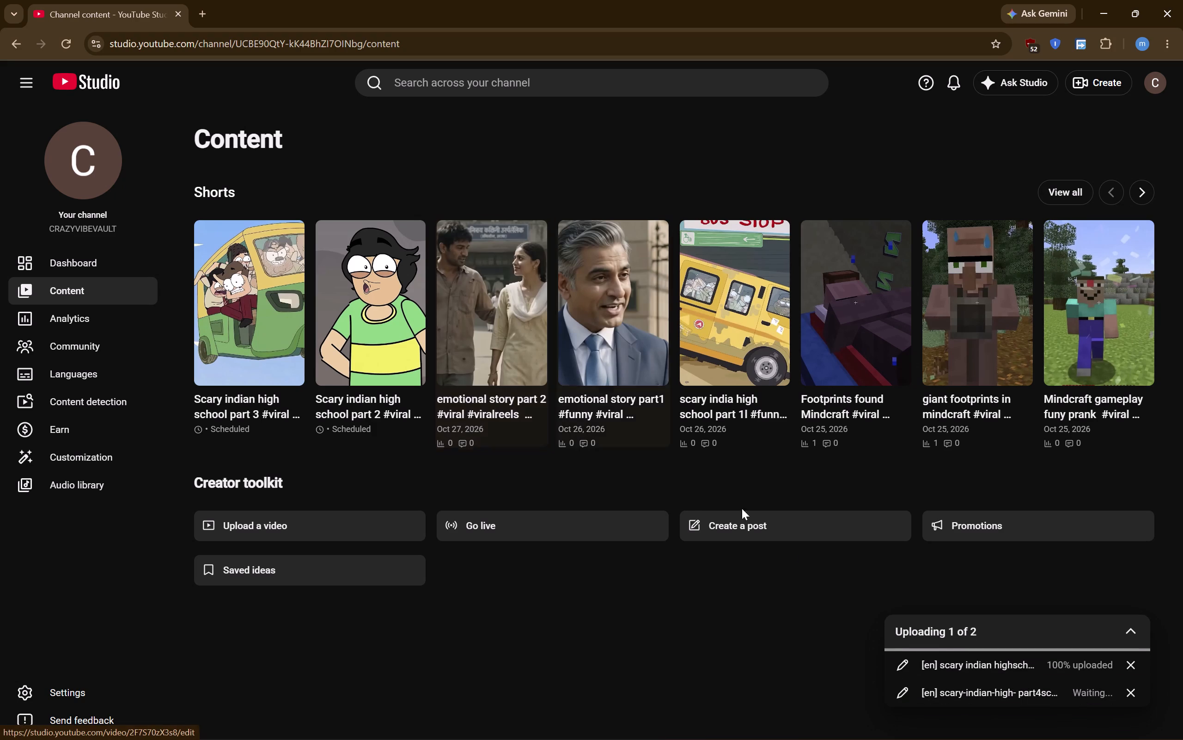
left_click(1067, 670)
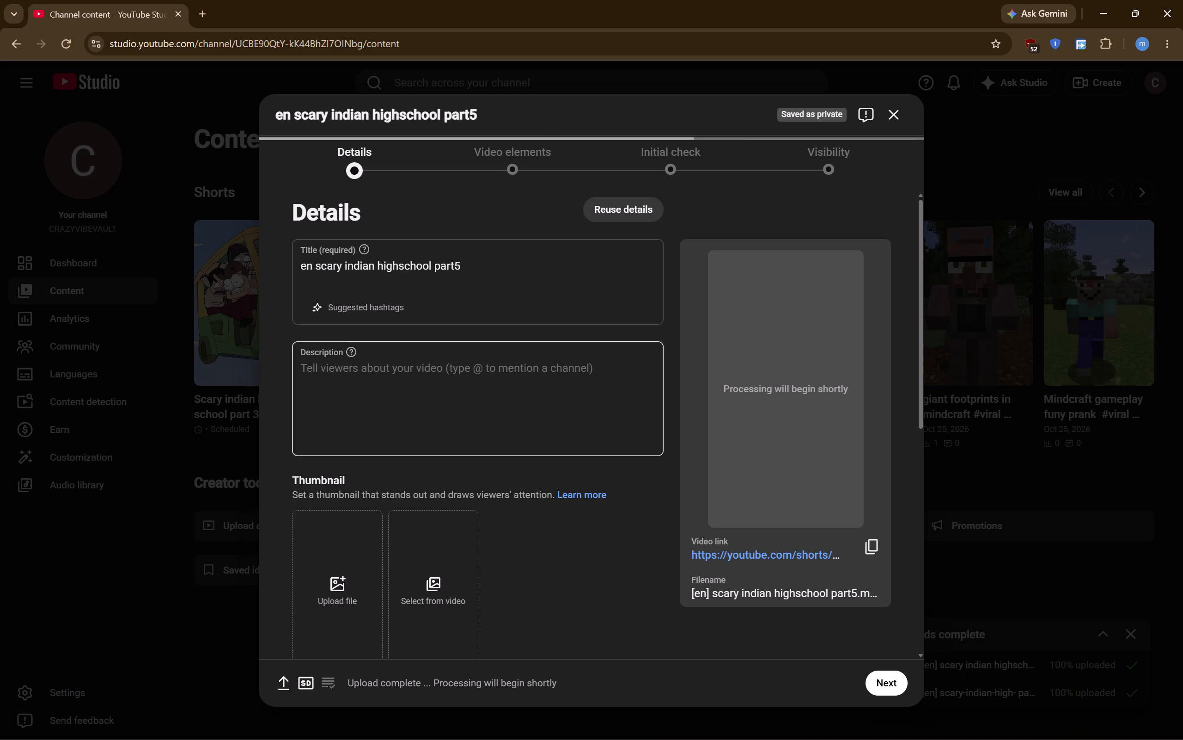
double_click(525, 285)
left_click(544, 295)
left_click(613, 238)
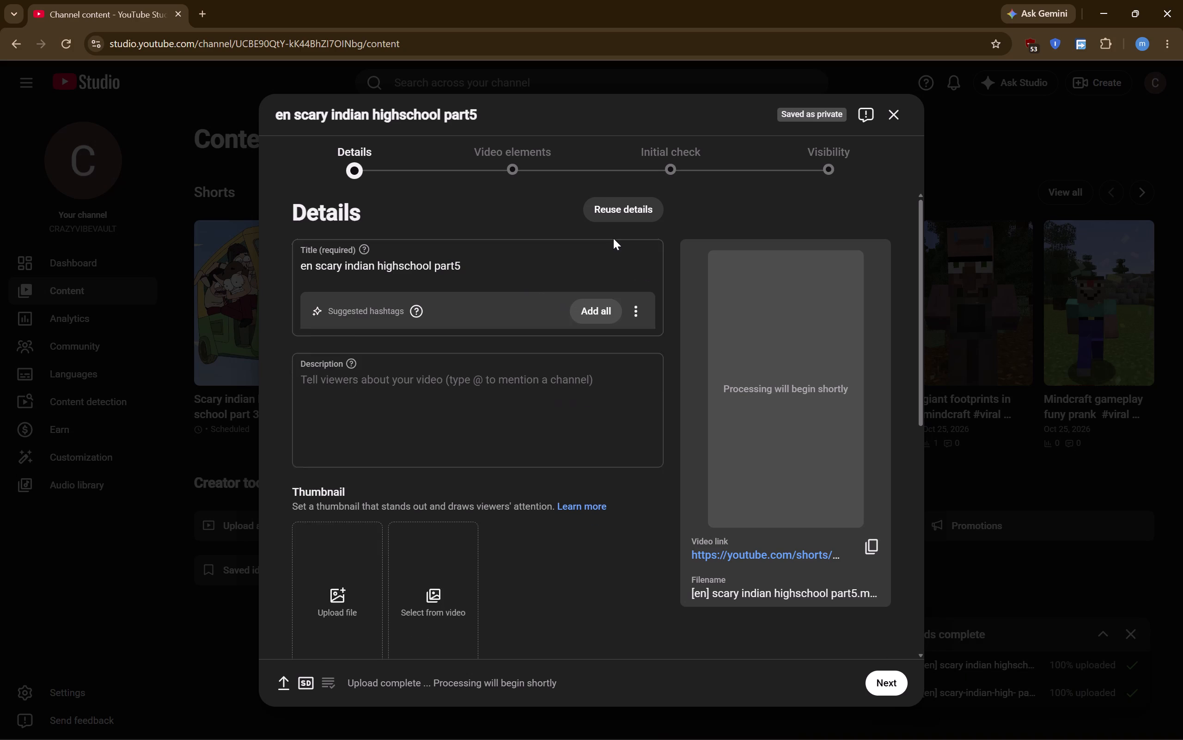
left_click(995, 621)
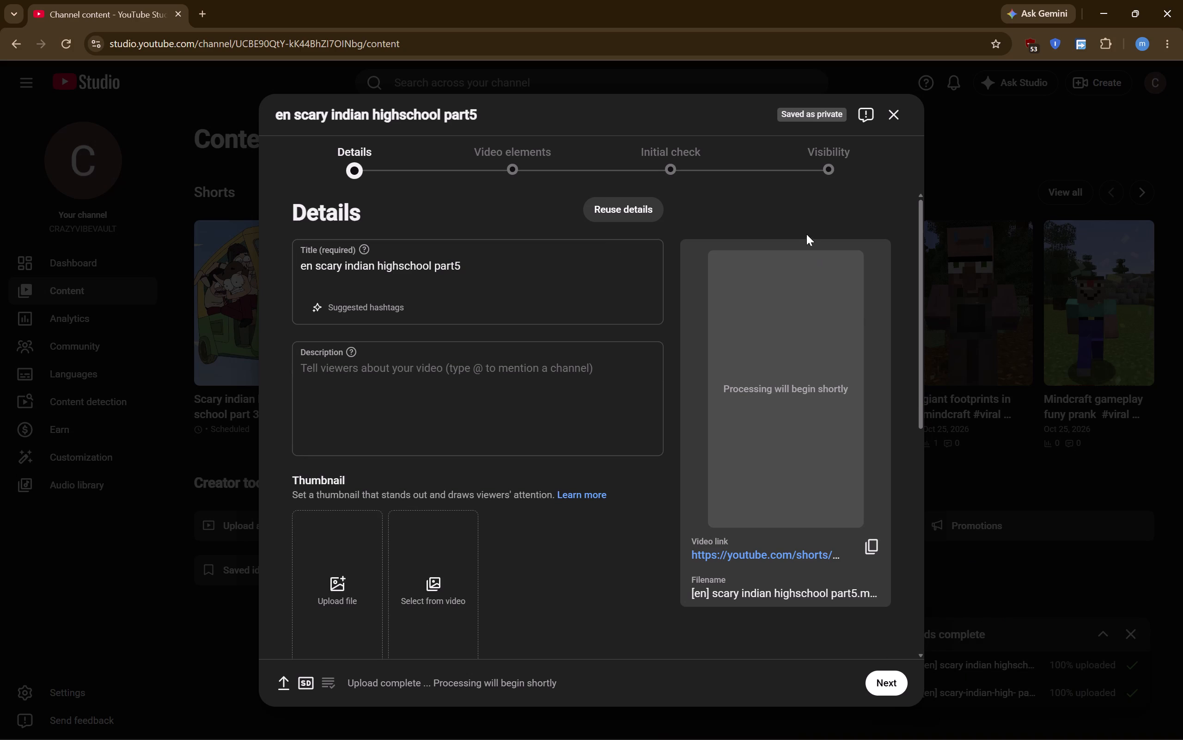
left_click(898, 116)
Open the part 4 upload's details and delete the trailing "school" after "part4" in its title.
left_click(1045, 691)
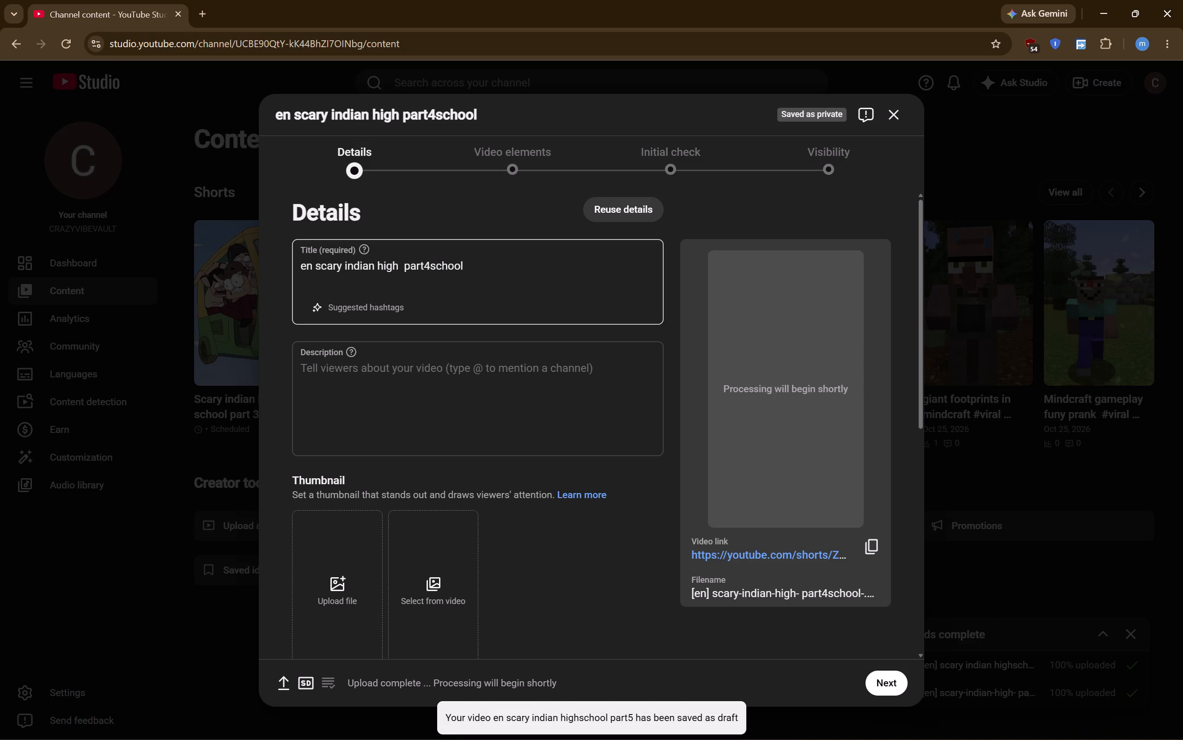
left_click(445, 266)
left_click_drag(499, 267, 435, 259)
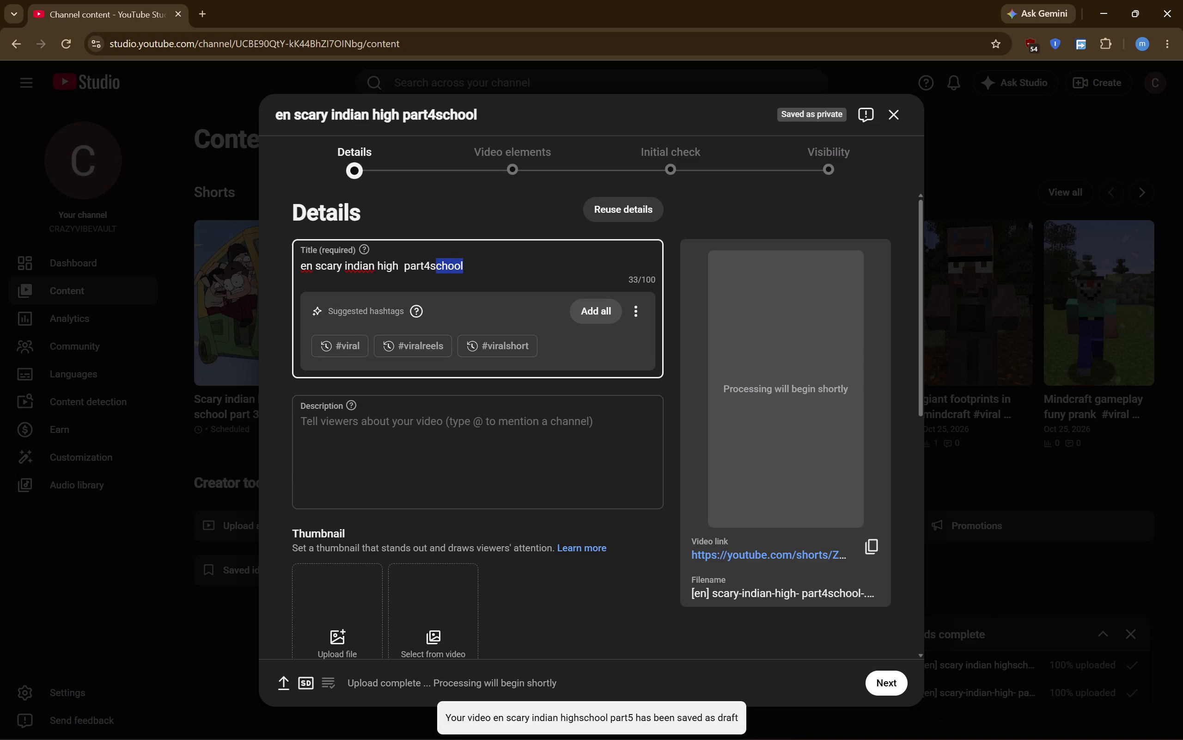
left_click_drag(435, 259, 429, 259)
left_click_drag(445, 265, 377, 272)
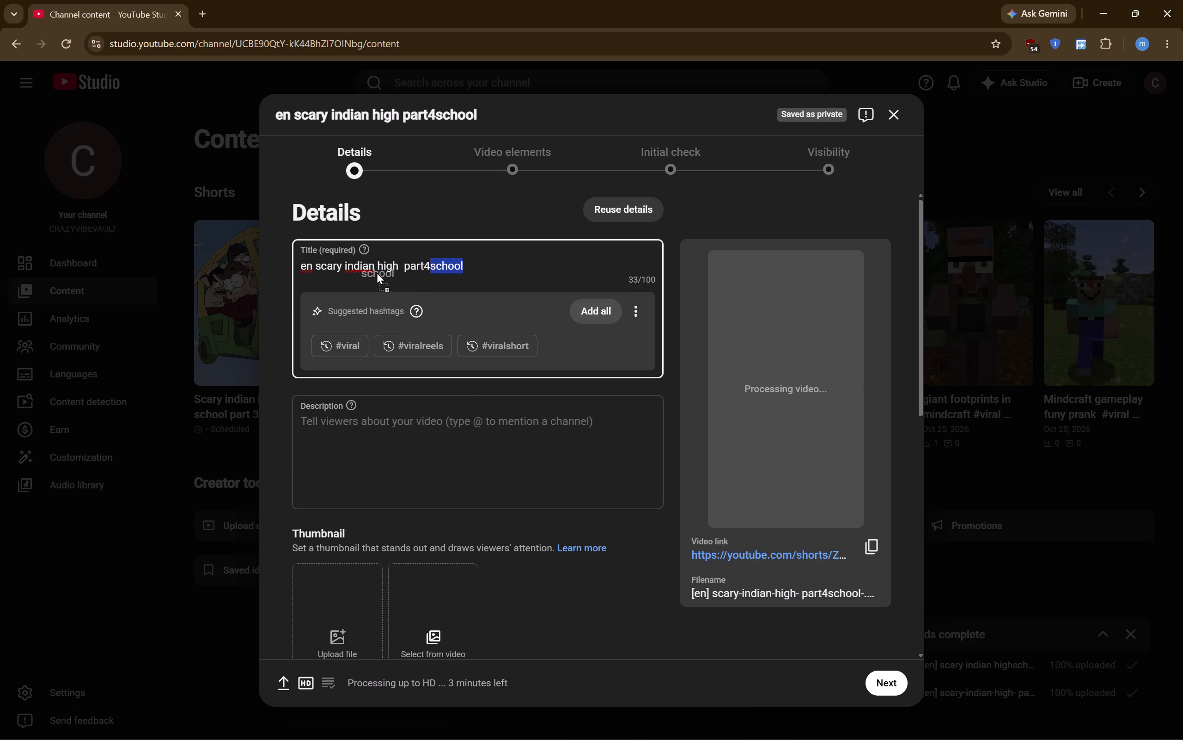
left_click_drag(377, 272, 373, 266)
key("BackSpace")
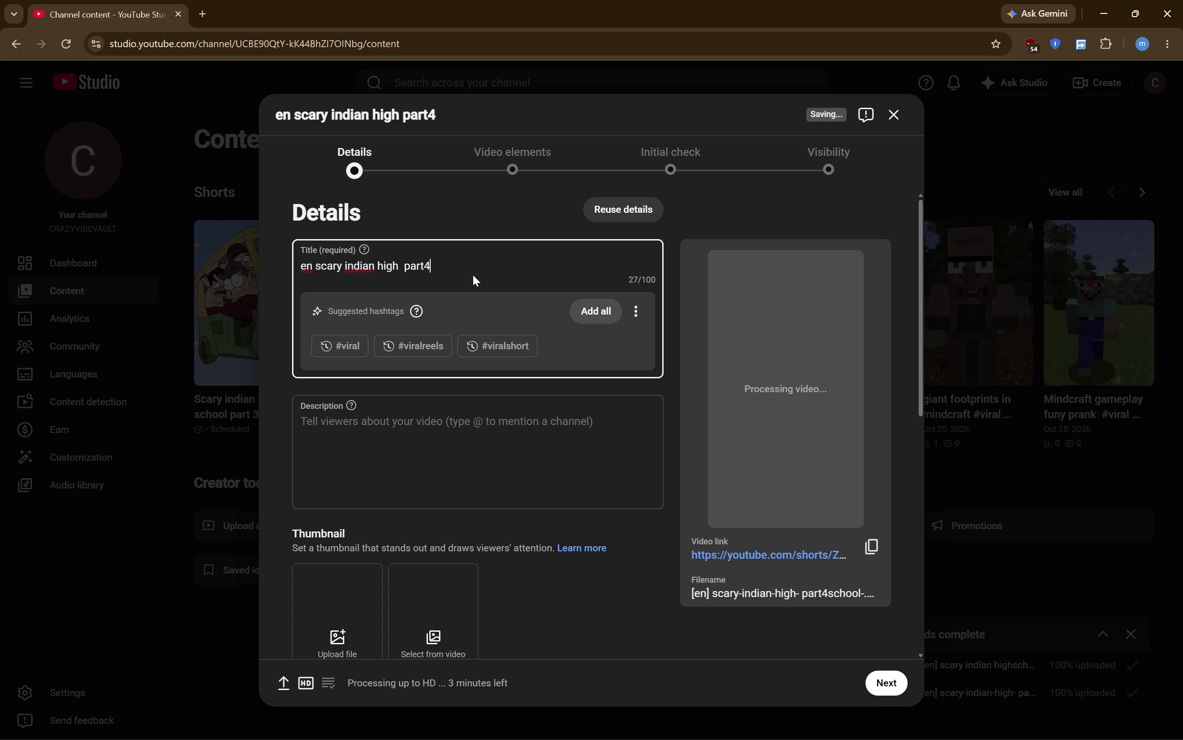
Insert the word "school" between "high" and "part4" in the video's title.
left_click(370, 266)
key("Right")
key("space")
key("BackSpace")
key("Right")
key("Right")
key("Right")
key("Right")
key("Right")
key("Right")
type("school")
key("space")
key("BackSpace")
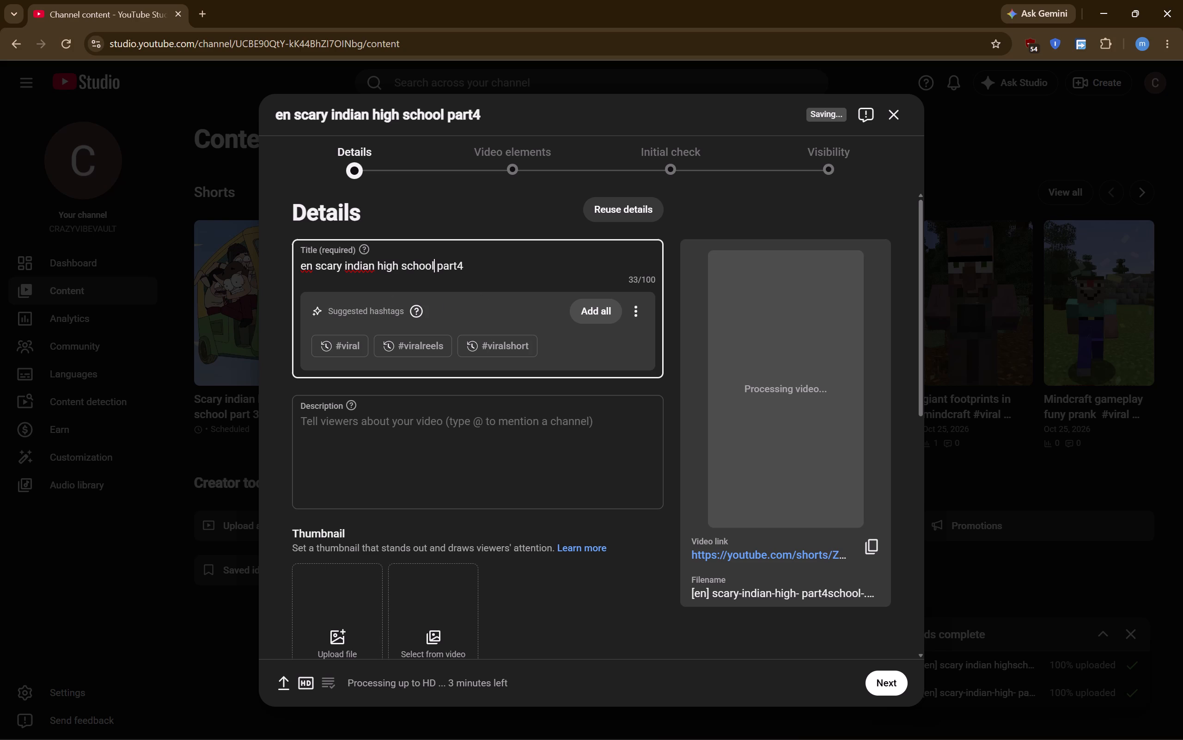
Remove the leading "en" from the title and capitalise its first word as "Scary".
double_click(306, 260)
key("Delete")
key("Right")
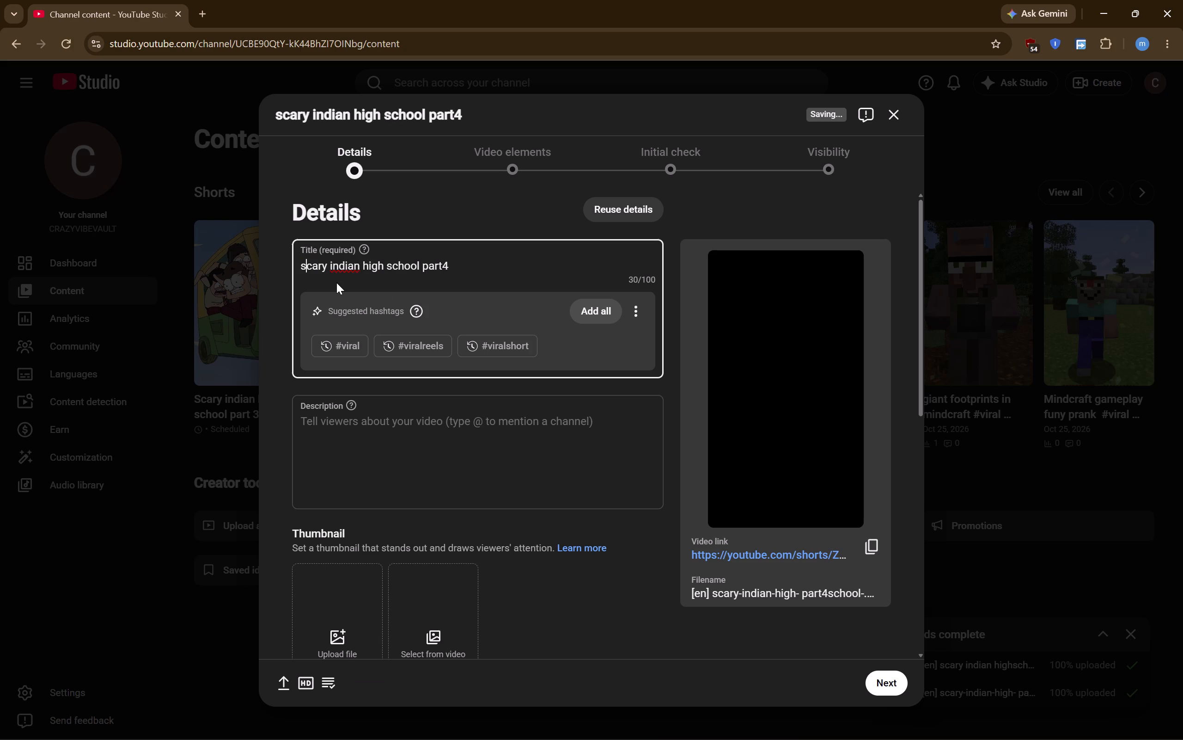
key("Delete")
key("BackSpace")
key("shift+c")
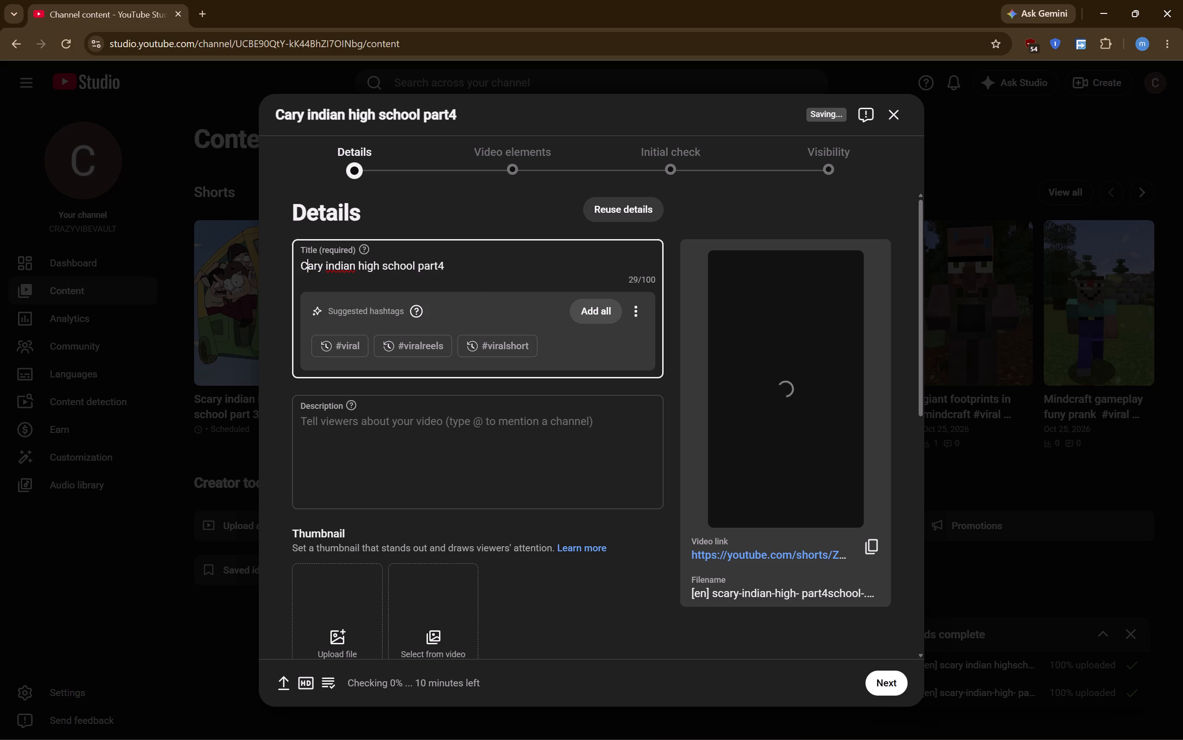
key("shift+BackSpace")
key("shift+s")
key("c")
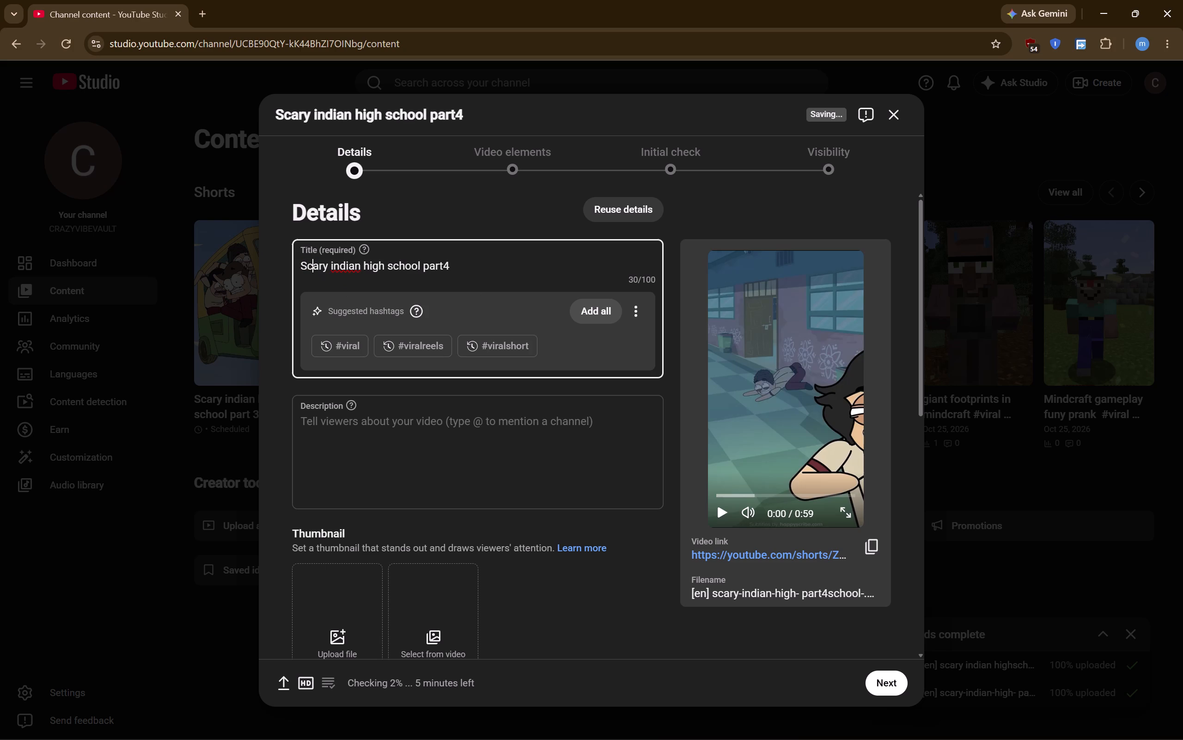
Append the suggested hashtags #viral and #viralshort to the part 4 title.
left_click(351, 337)
left_click(434, 349)
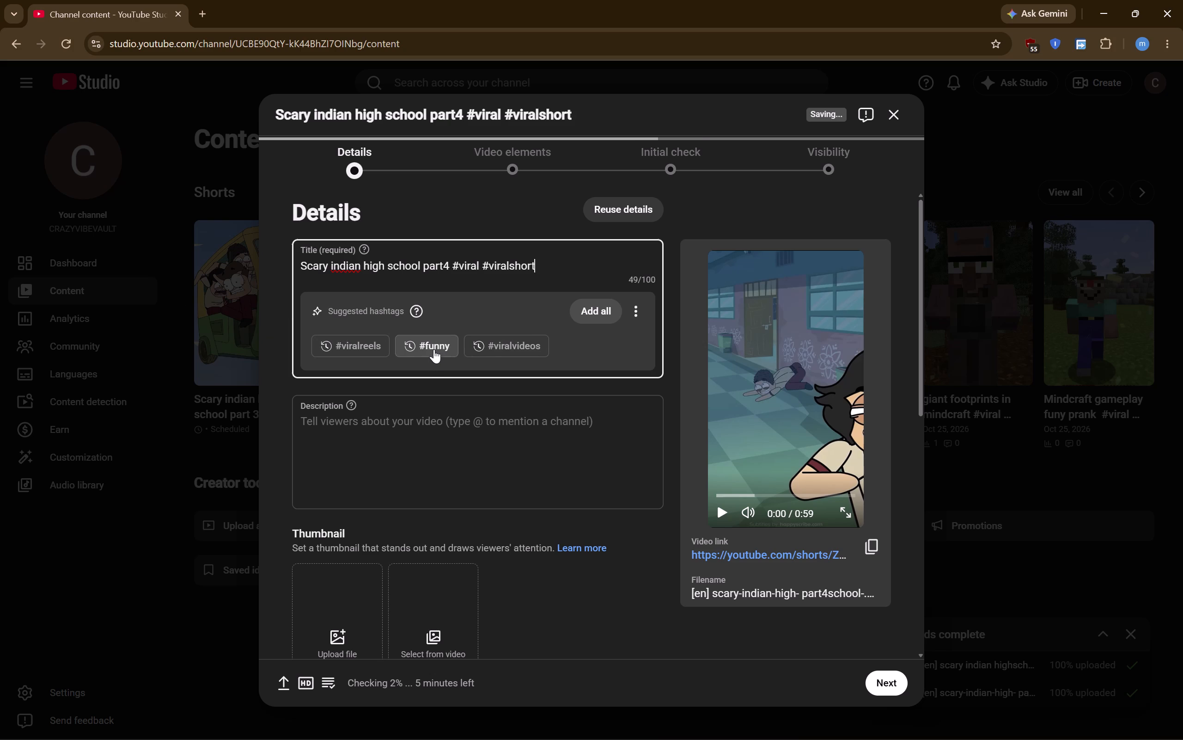
Paste the copied series description with its hashtags into the part 4 video's description and change its part number to 4.
left_click(440, 418)
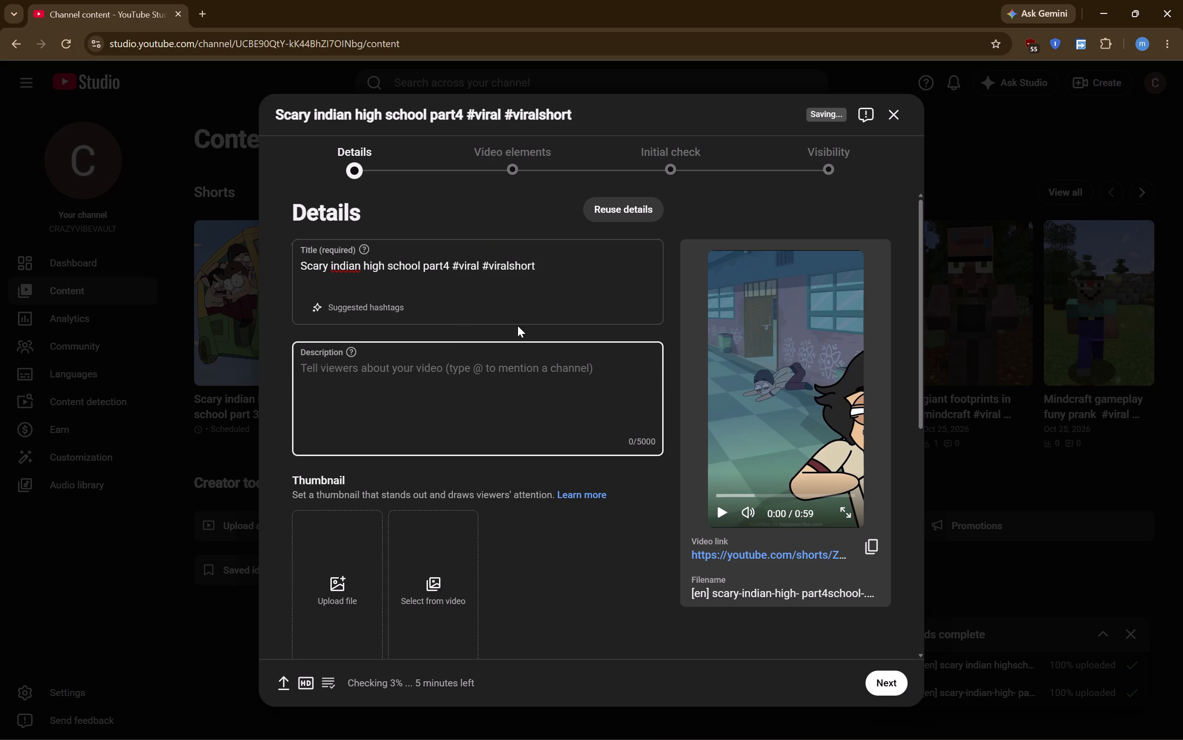
key("ctrl+v")
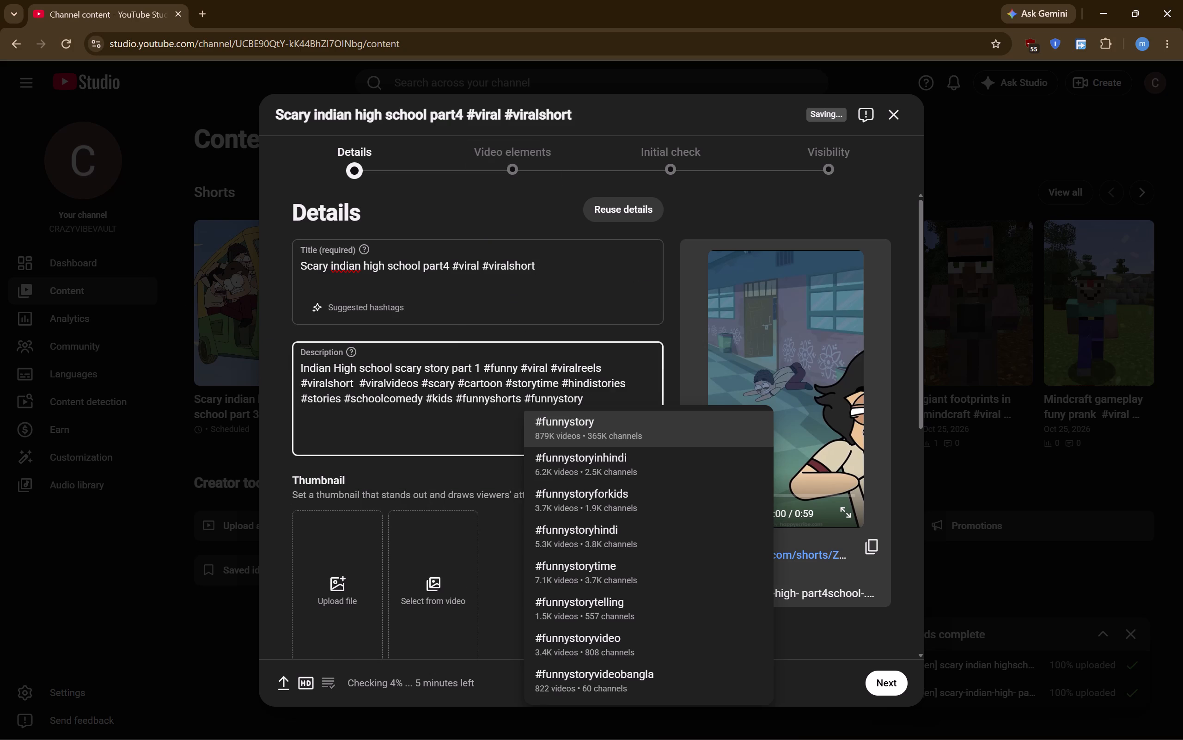
left_click(481, 368)
key("BackSpace")
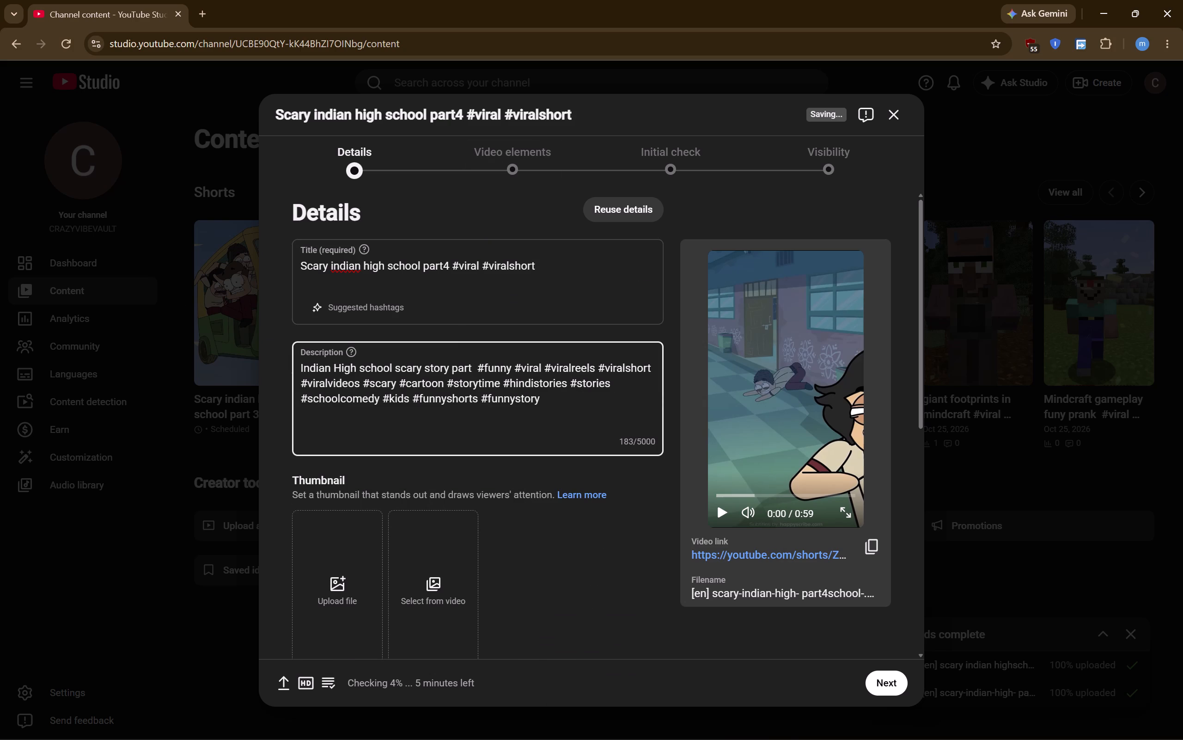
key("4")
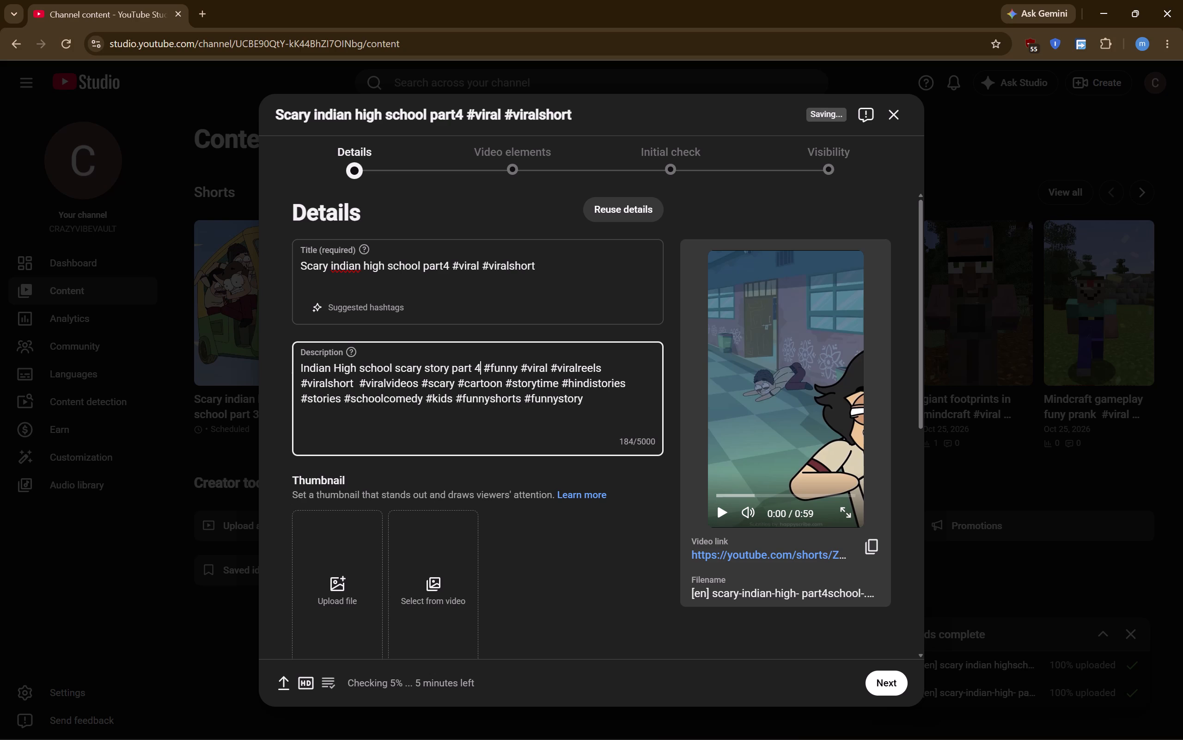
Append the hashtag #viralreels to the end of the part 4 video's description.
left_click(610, 396)
key("space")
type("#viral")
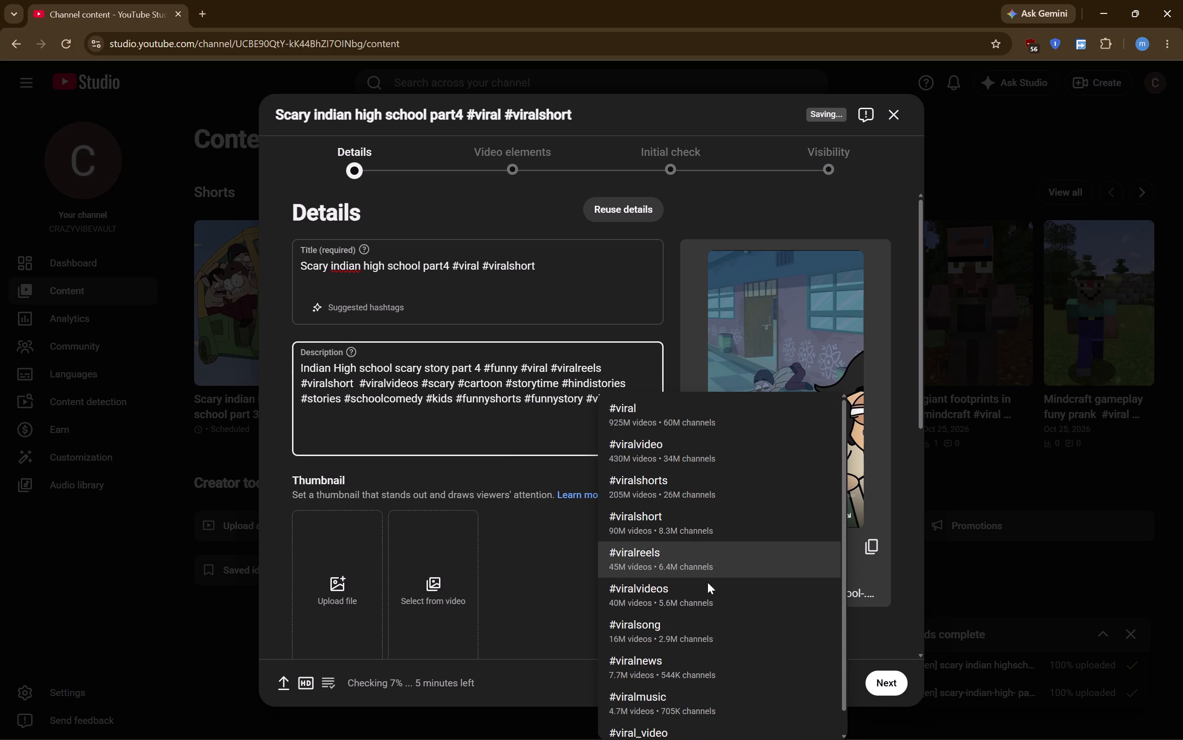
scroll(700, 589, "down", 1)
scroll(698, 585, "up", 1)
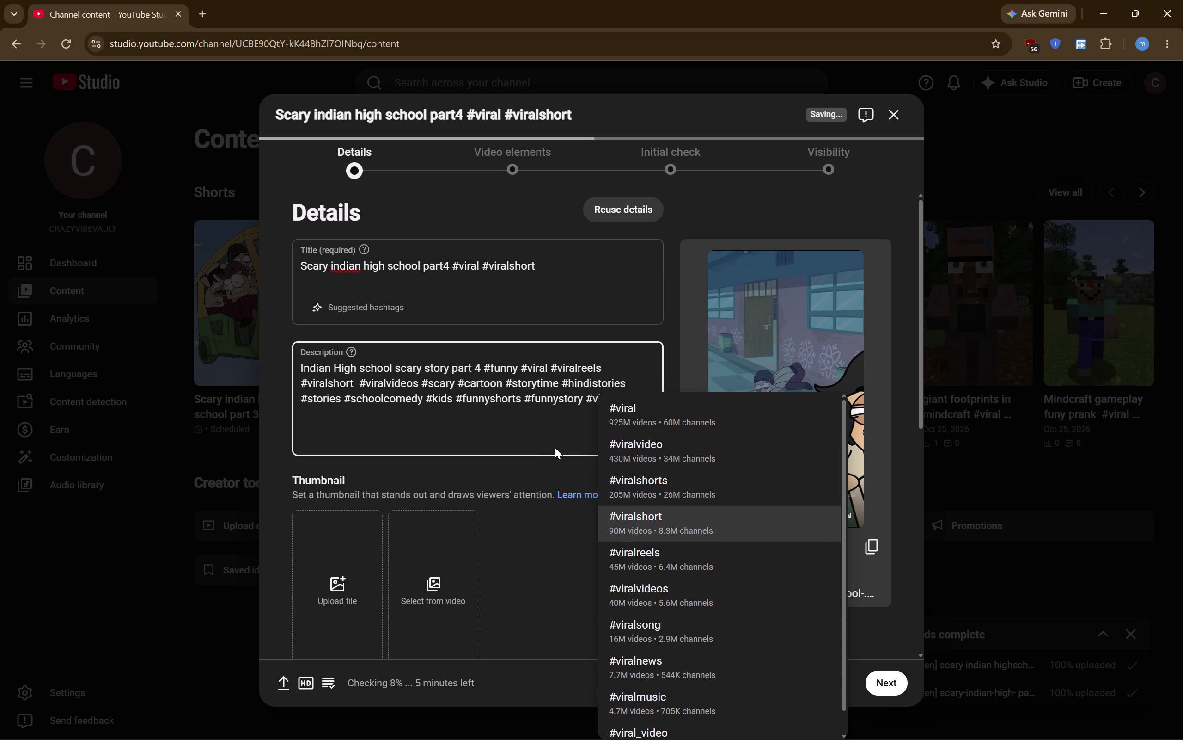
key("BackSpace")
key("BackSpace")
key("BackSpace")
key("BackSpace")
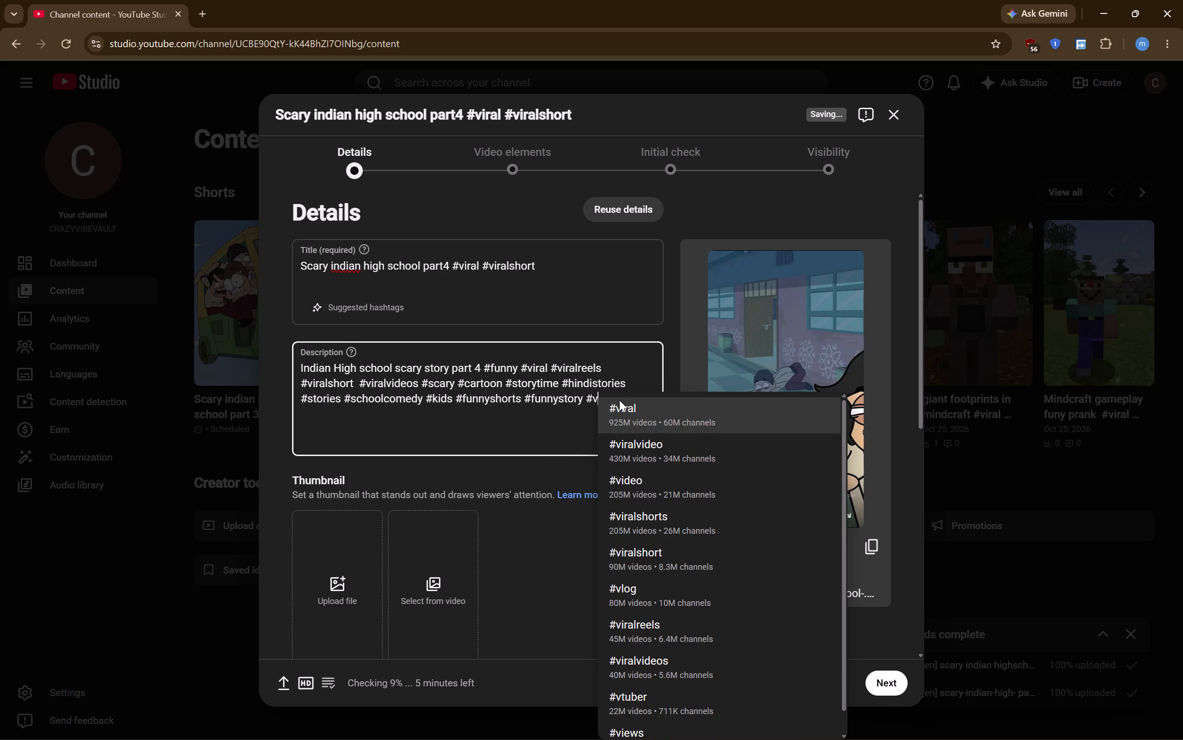
type("ira")
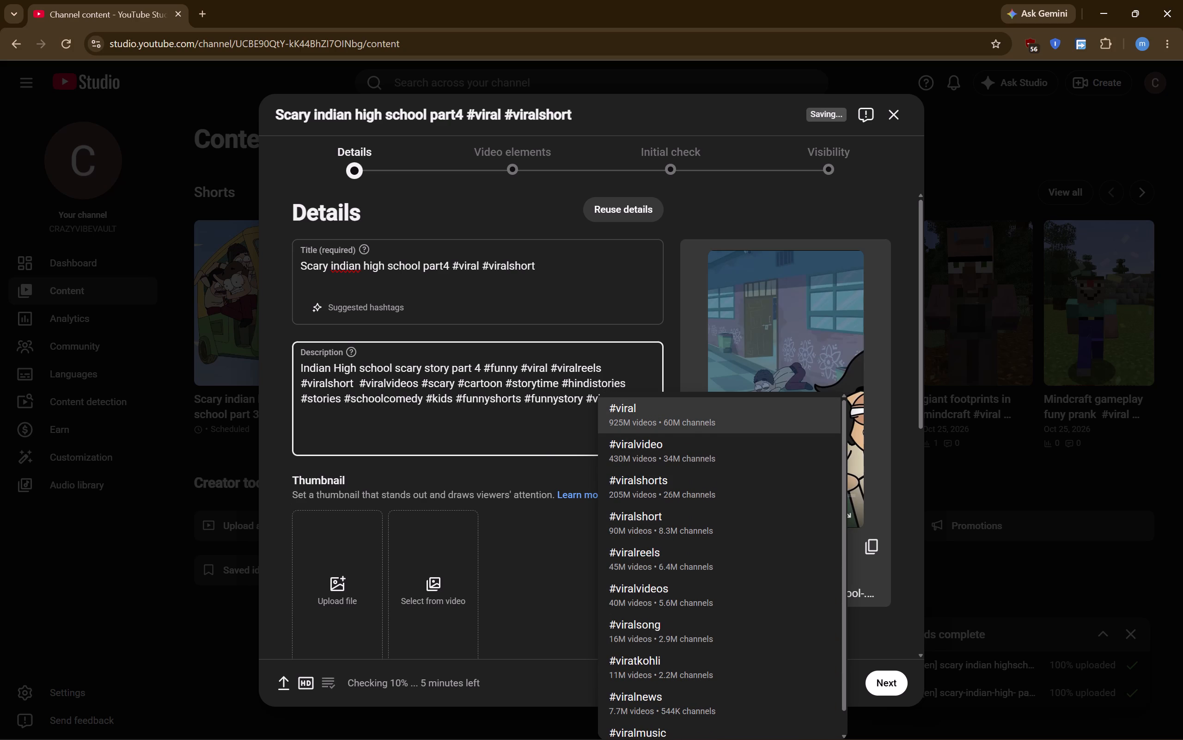
key("l")
type("re")
left_click(708, 413)
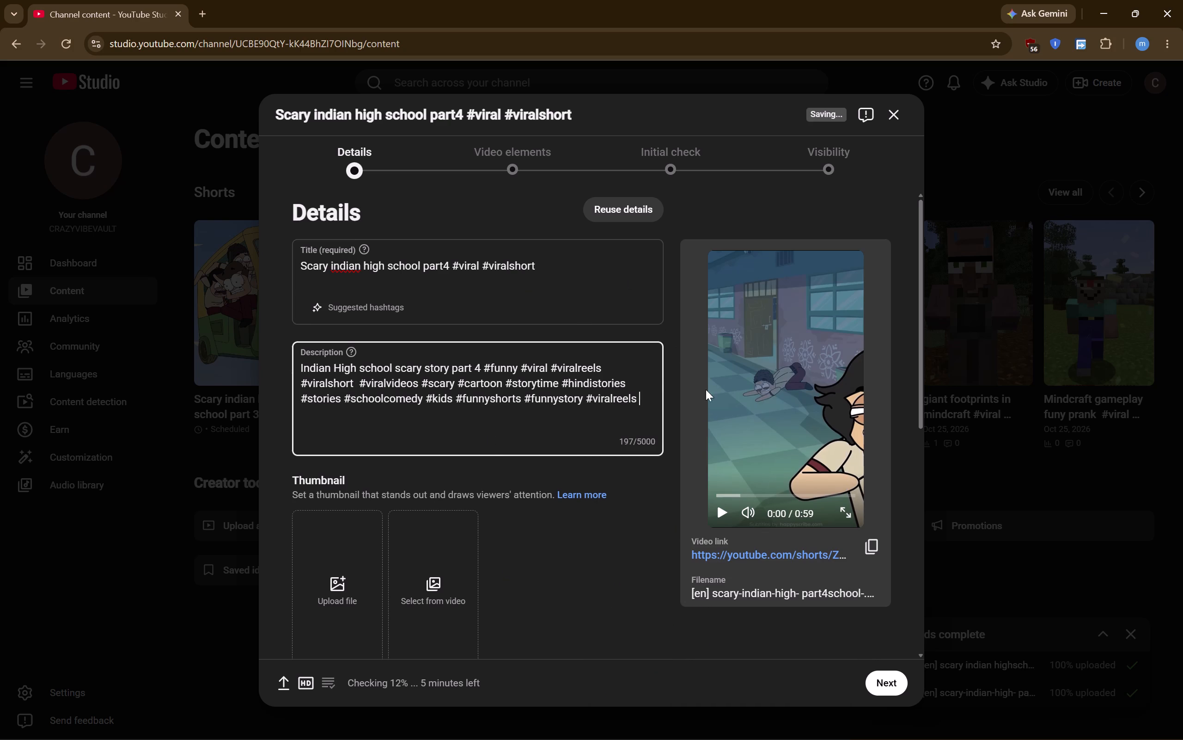
Set the part 4 video's audience to "No, it's not made for kids" and advance to the Video elements stage.
scroll(714, 403, "down", 11)
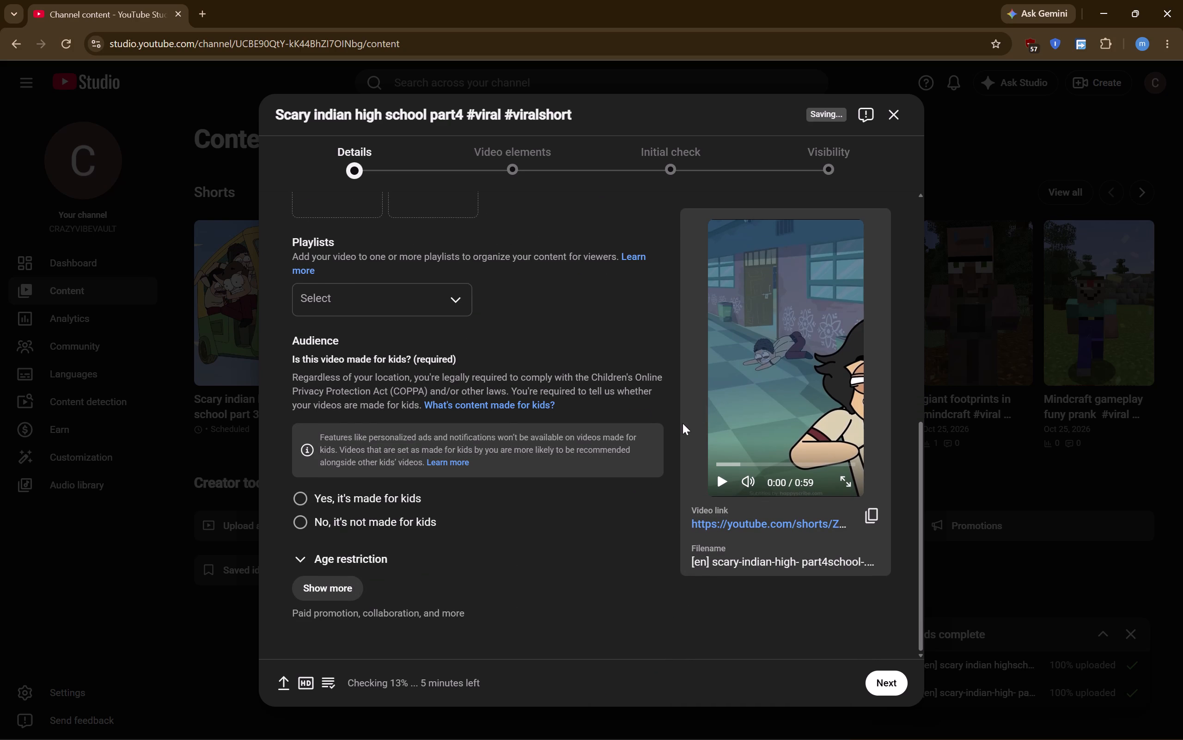
left_click(405, 517)
scroll(609, 571, "down", 1)
scroll(612, 564, "up", 5)
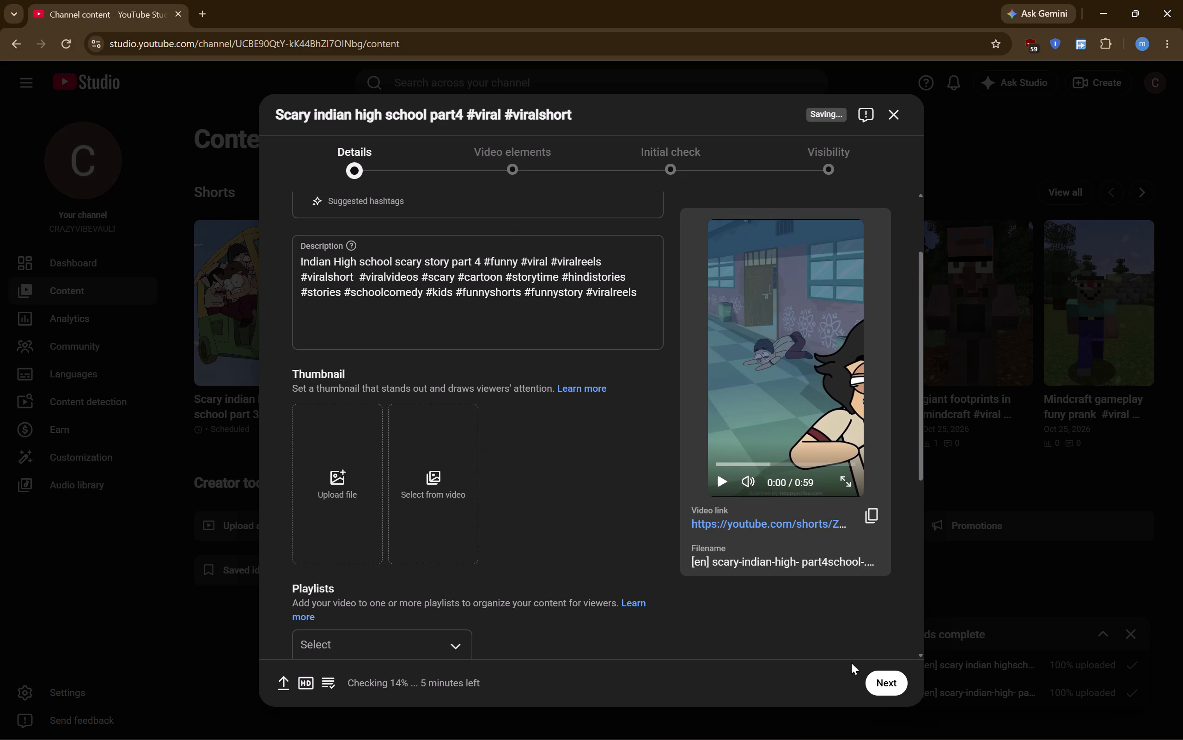
left_click(878, 684)
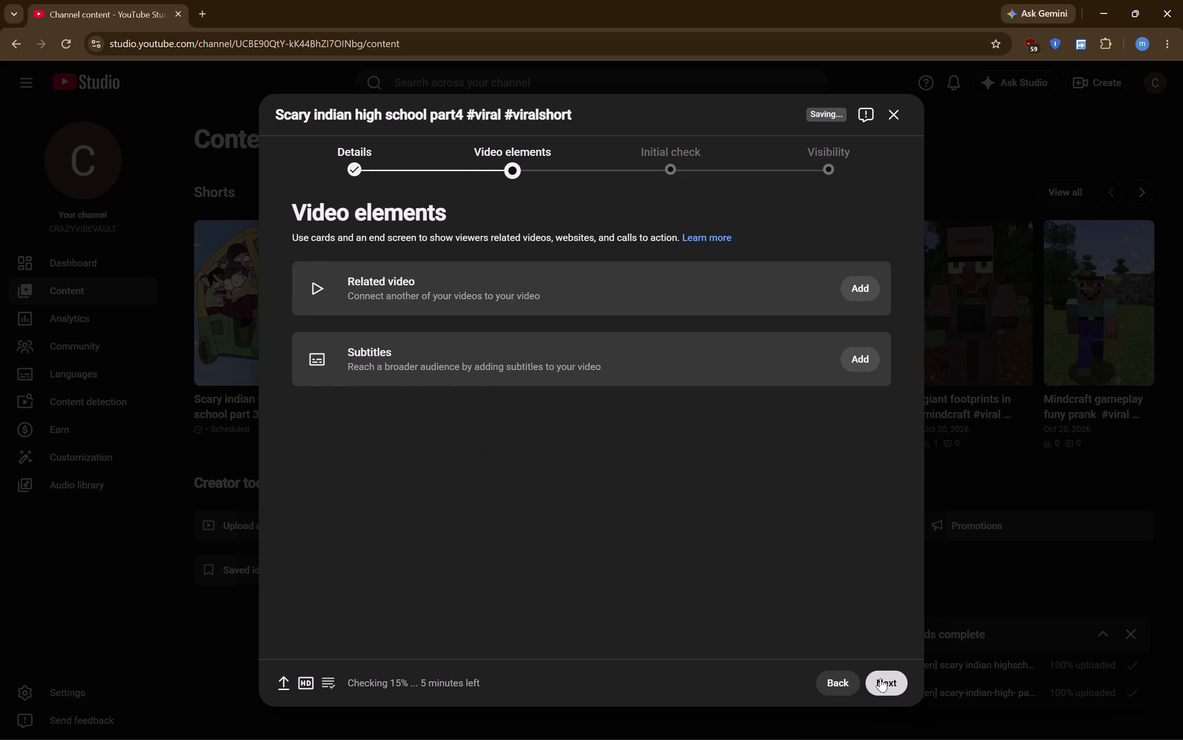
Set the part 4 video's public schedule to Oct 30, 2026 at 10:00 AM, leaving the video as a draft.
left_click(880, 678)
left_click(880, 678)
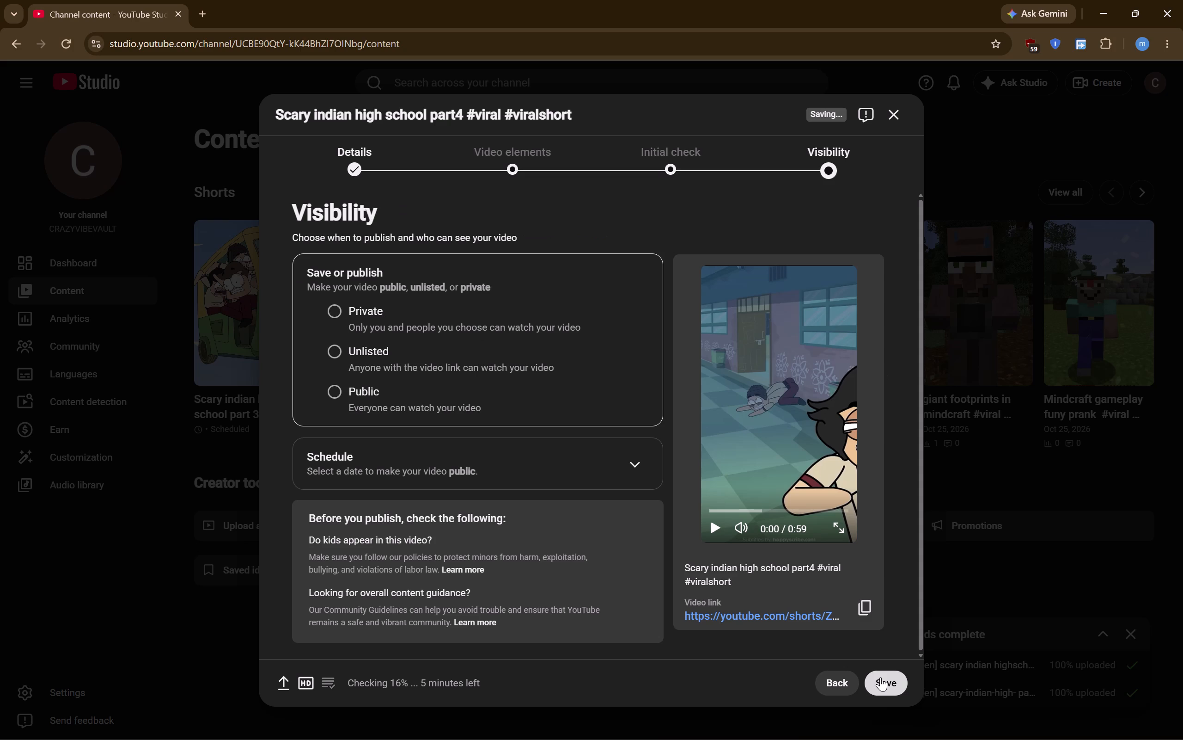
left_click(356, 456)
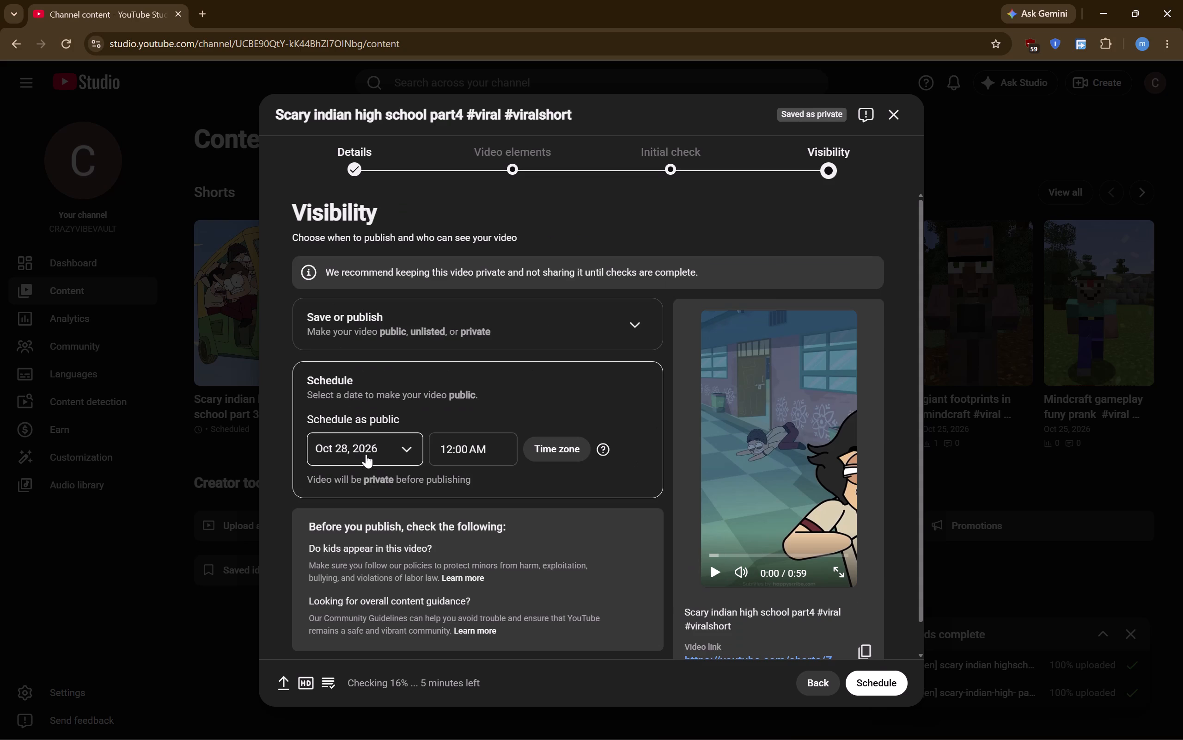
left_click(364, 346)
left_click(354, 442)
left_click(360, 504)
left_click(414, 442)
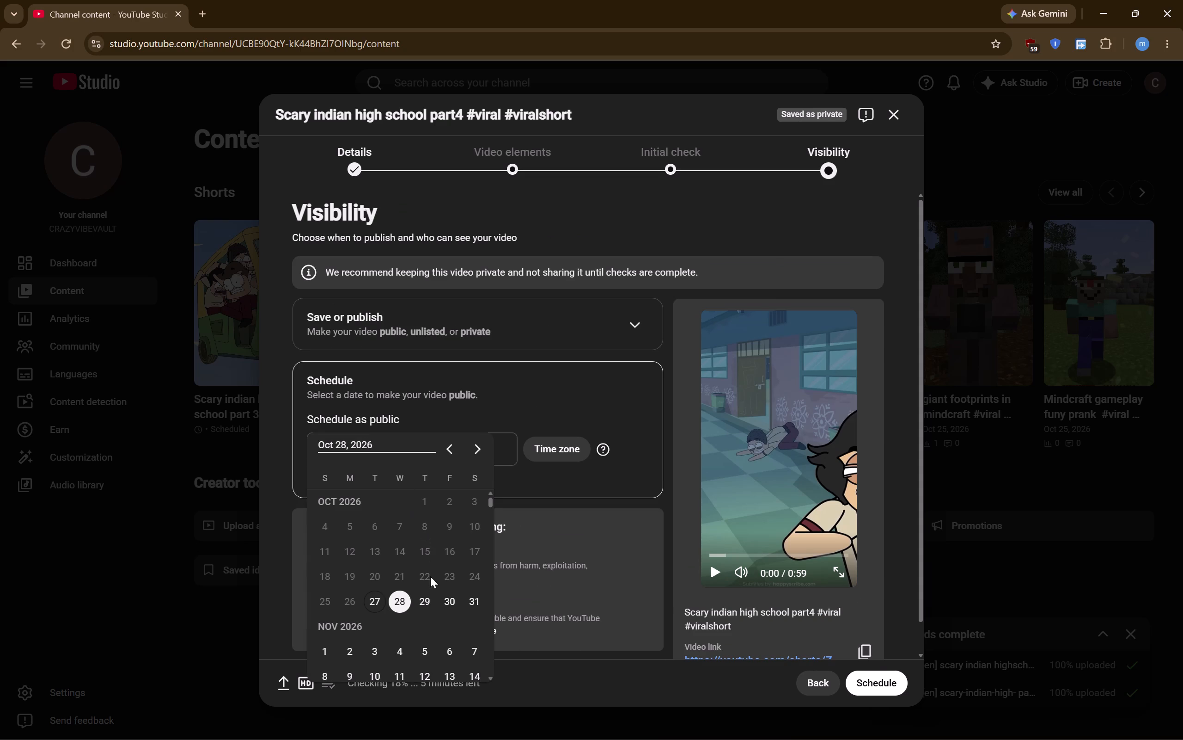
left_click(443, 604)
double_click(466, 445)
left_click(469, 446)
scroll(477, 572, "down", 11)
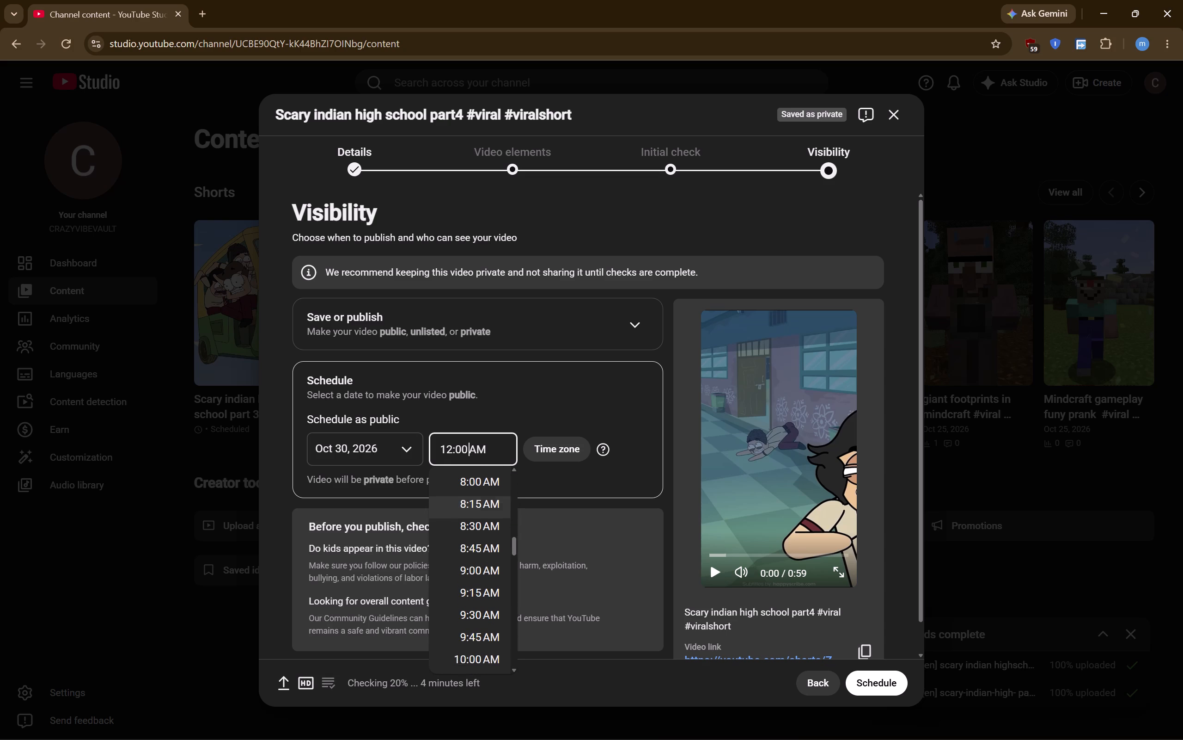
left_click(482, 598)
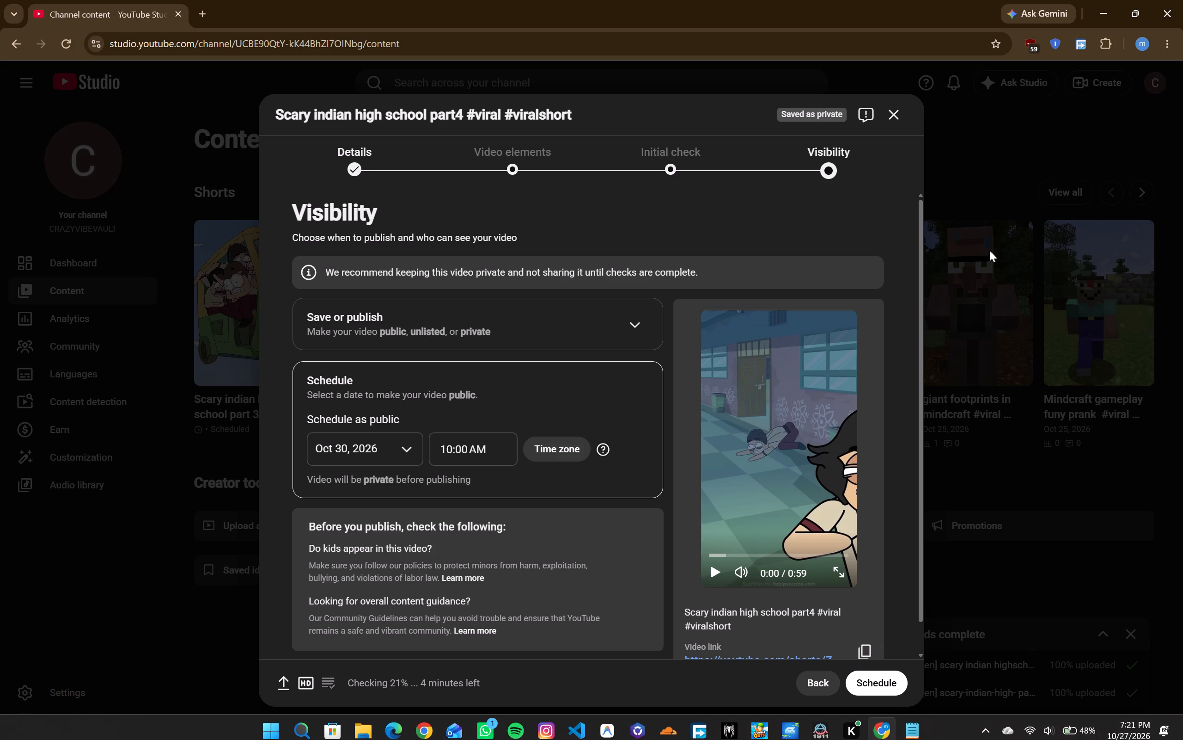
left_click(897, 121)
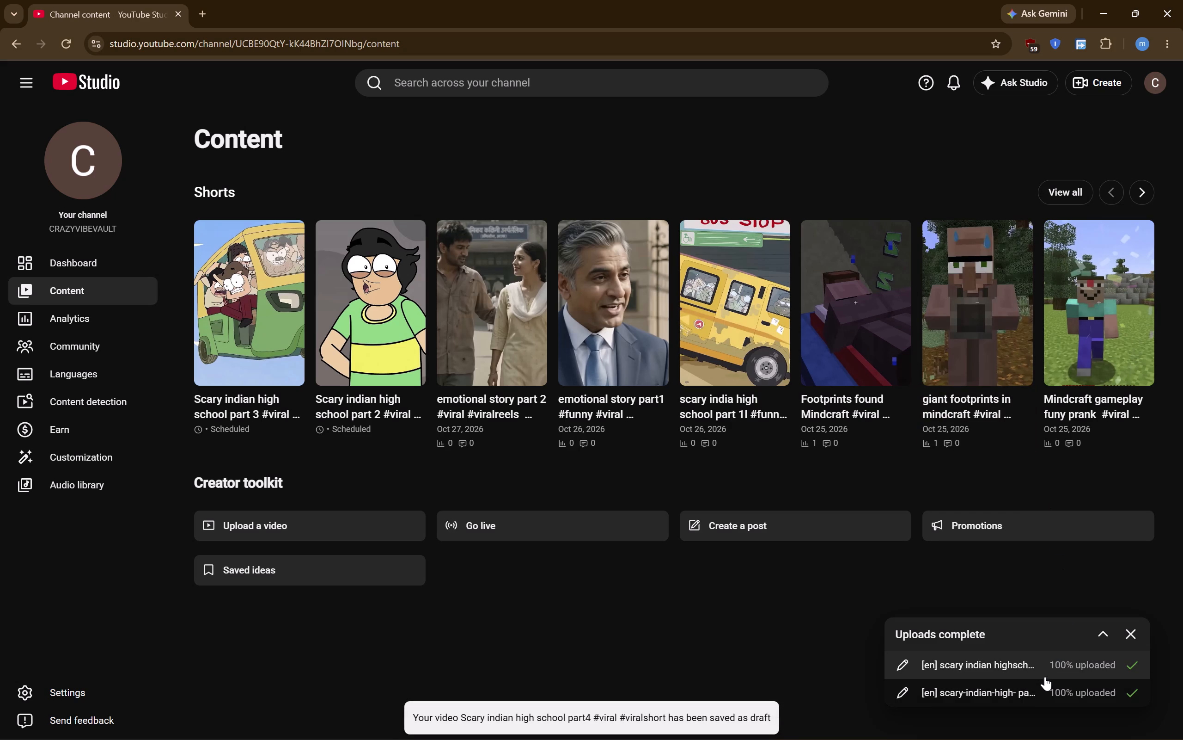
Open the part 5 upload's details and change its title to "Scary indian highs chool part5".
left_click(1035, 671)
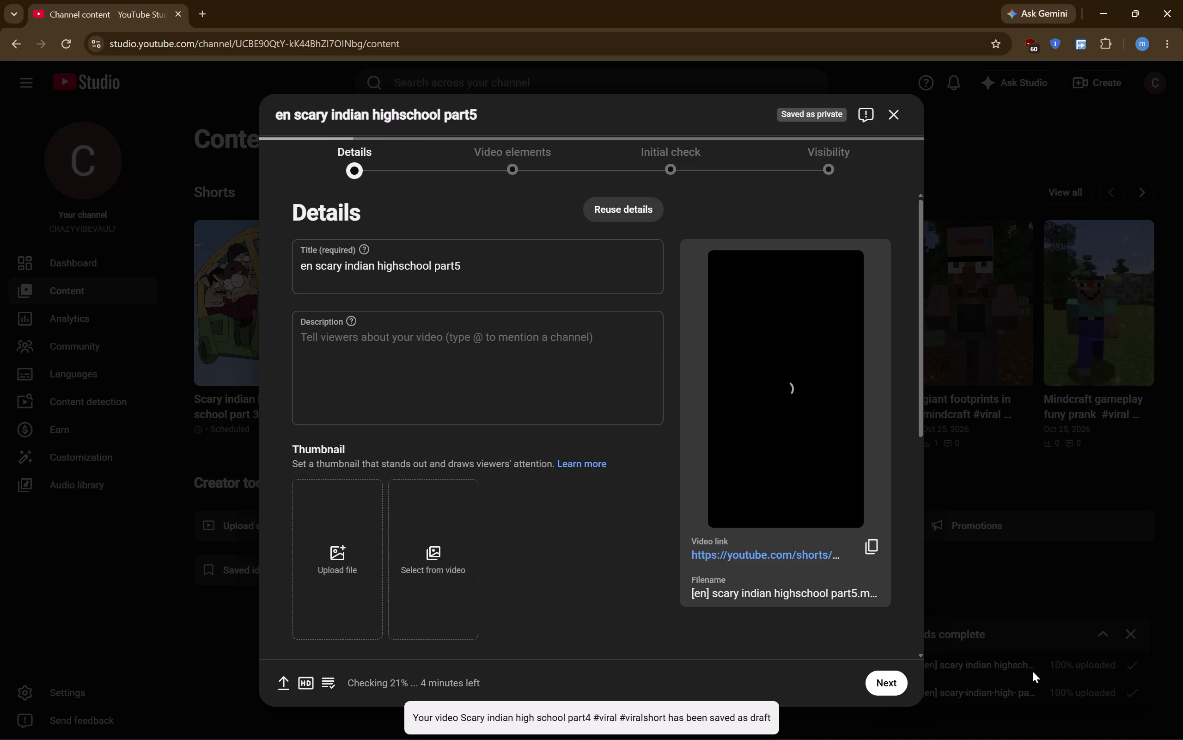
left_click(494, 253)
left_click(481, 273)
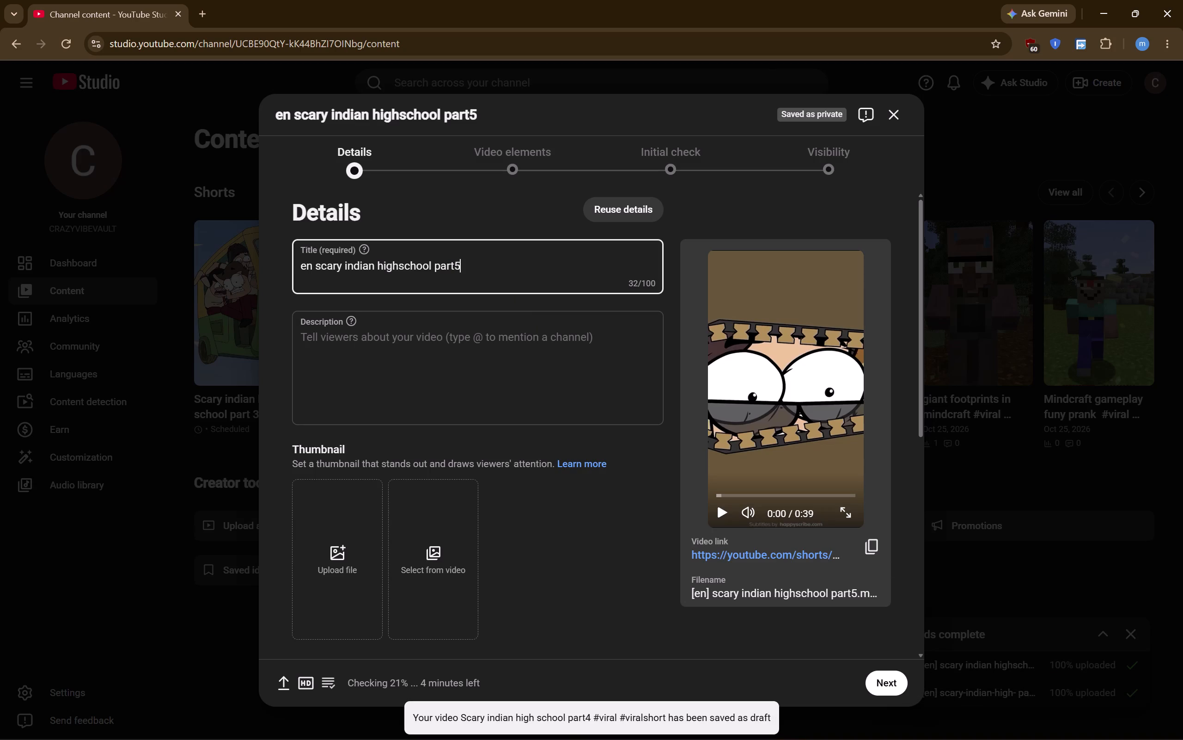
left_click(318, 269)
key("BackSpace")
key("BackSpace")
key("BackSpace")
key("BackSpace")
key("BackSpace")
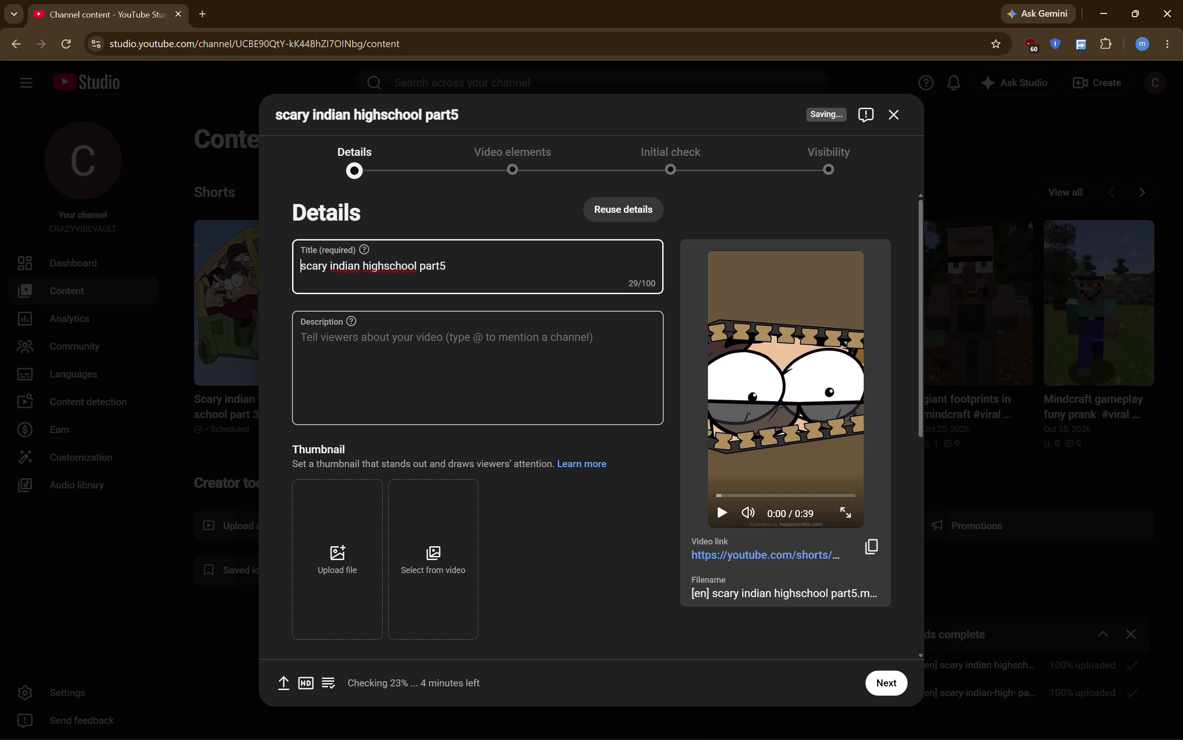
key("Right")
key("BackSpace")
key("shift+s")
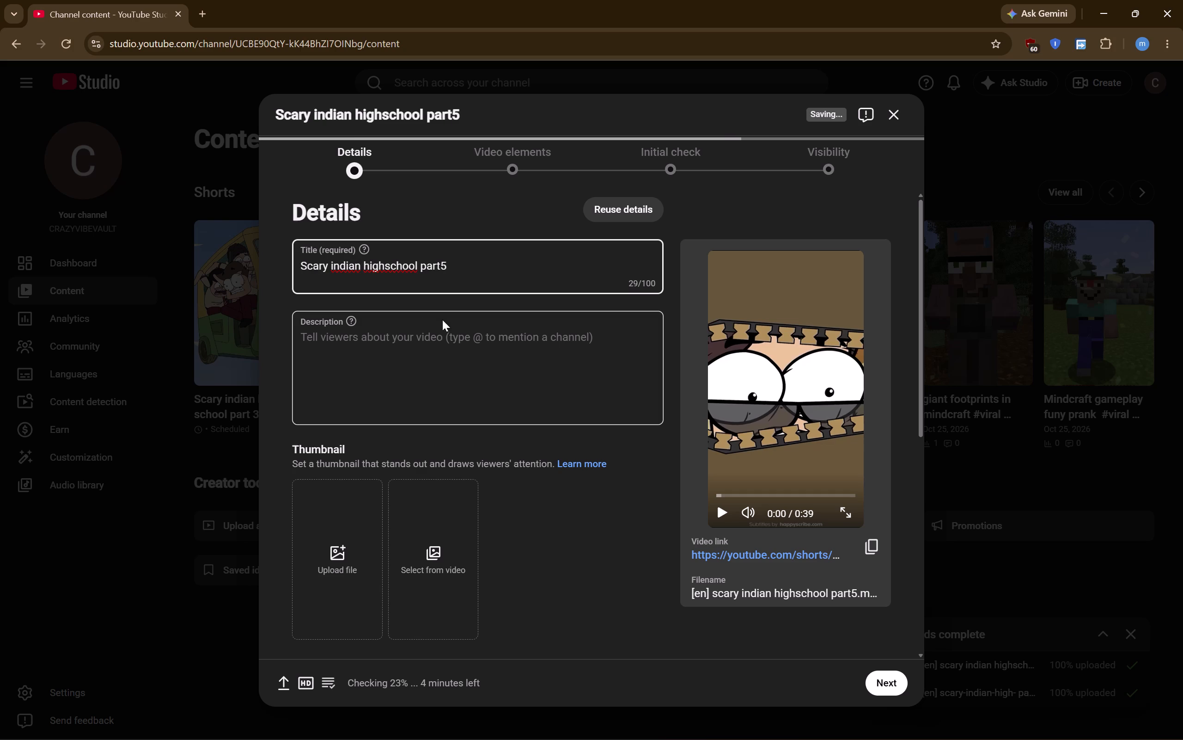
left_click(392, 271)
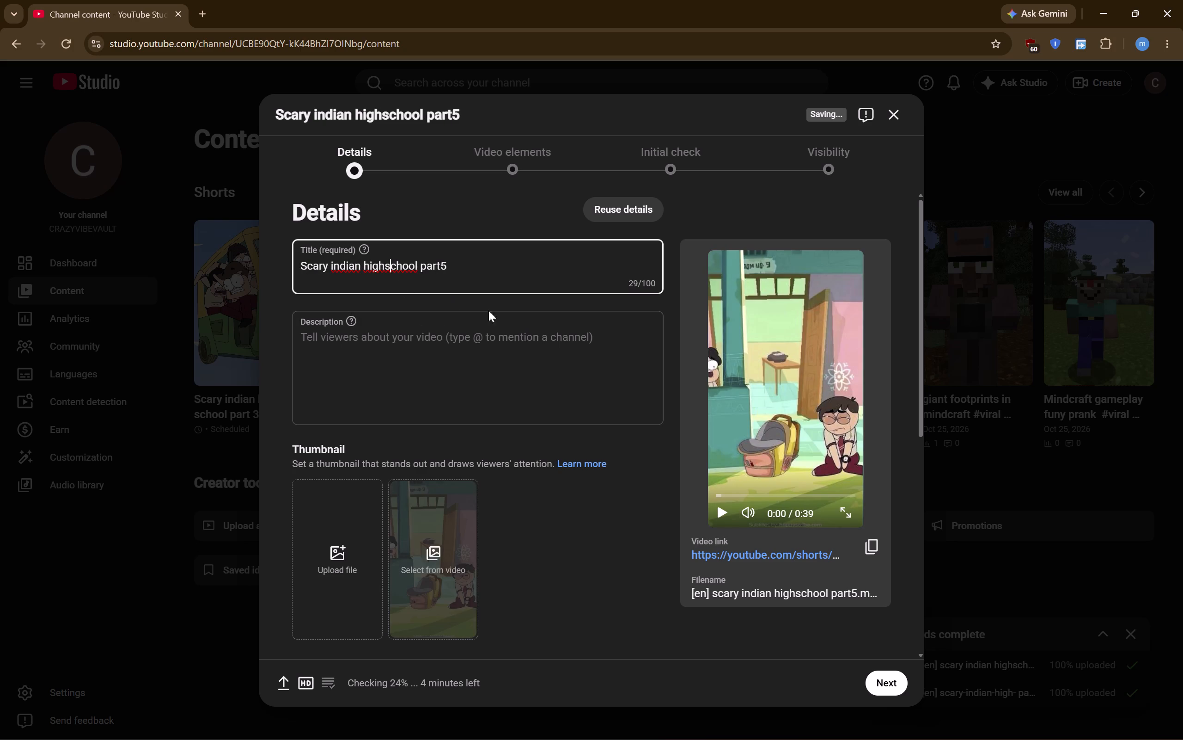
key("space")
Paste the copied series description with its hashtags into the part 5 video's description and change its part number to 5.
left_click(496, 336)
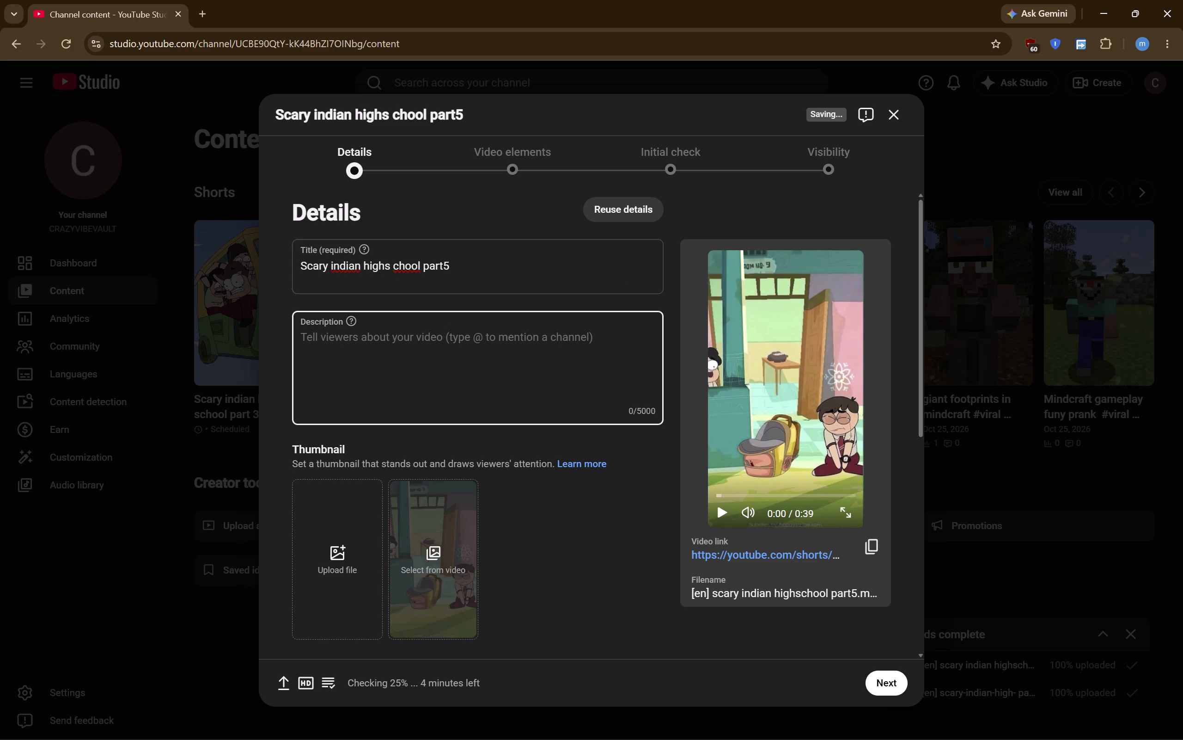
key("ctrl+v")
left_click(478, 334)
key("BackSpace")
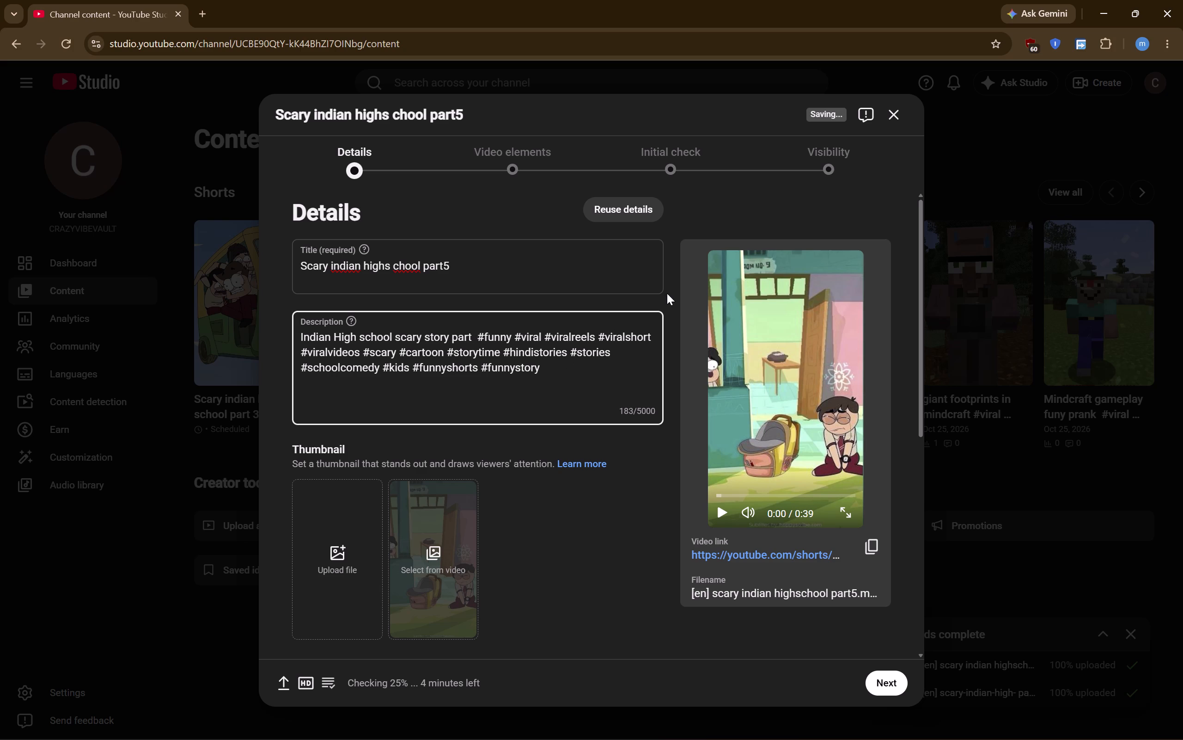
key("2")
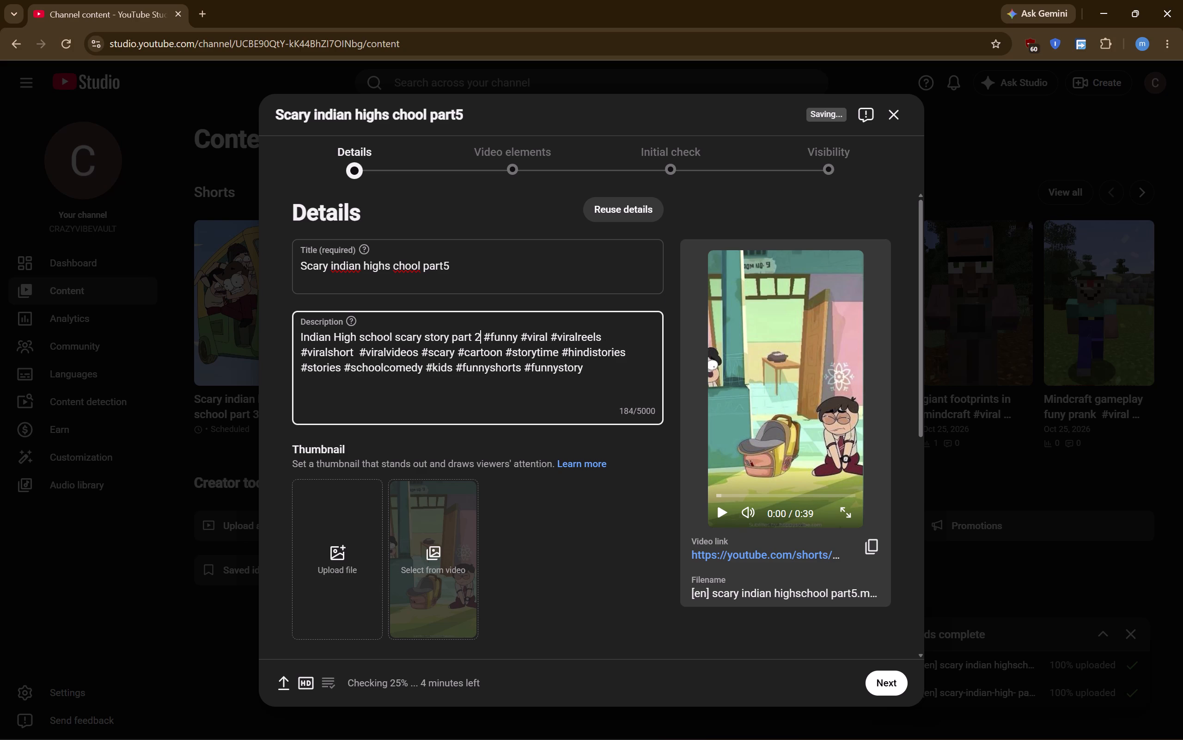
key("BackSpace")
key("5")
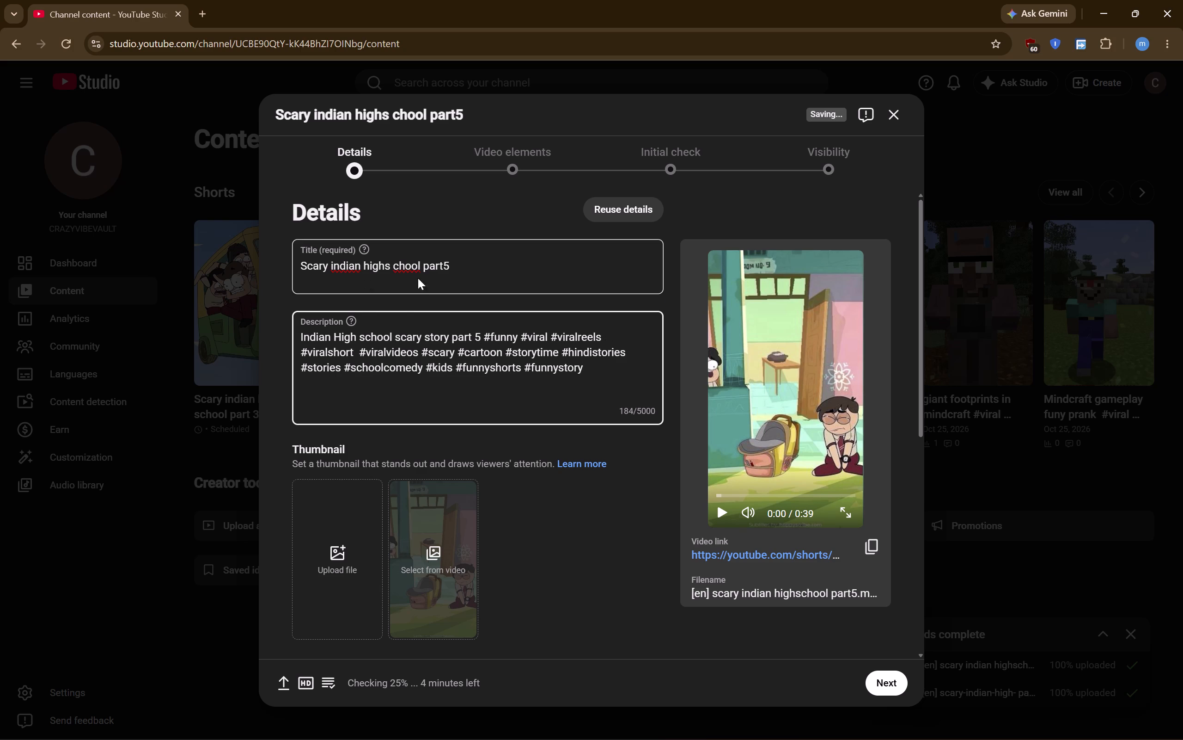
Change the part 5 video's title to "Scary indian highs school fianl part".
left_click_drag(457, 261, 427, 258)
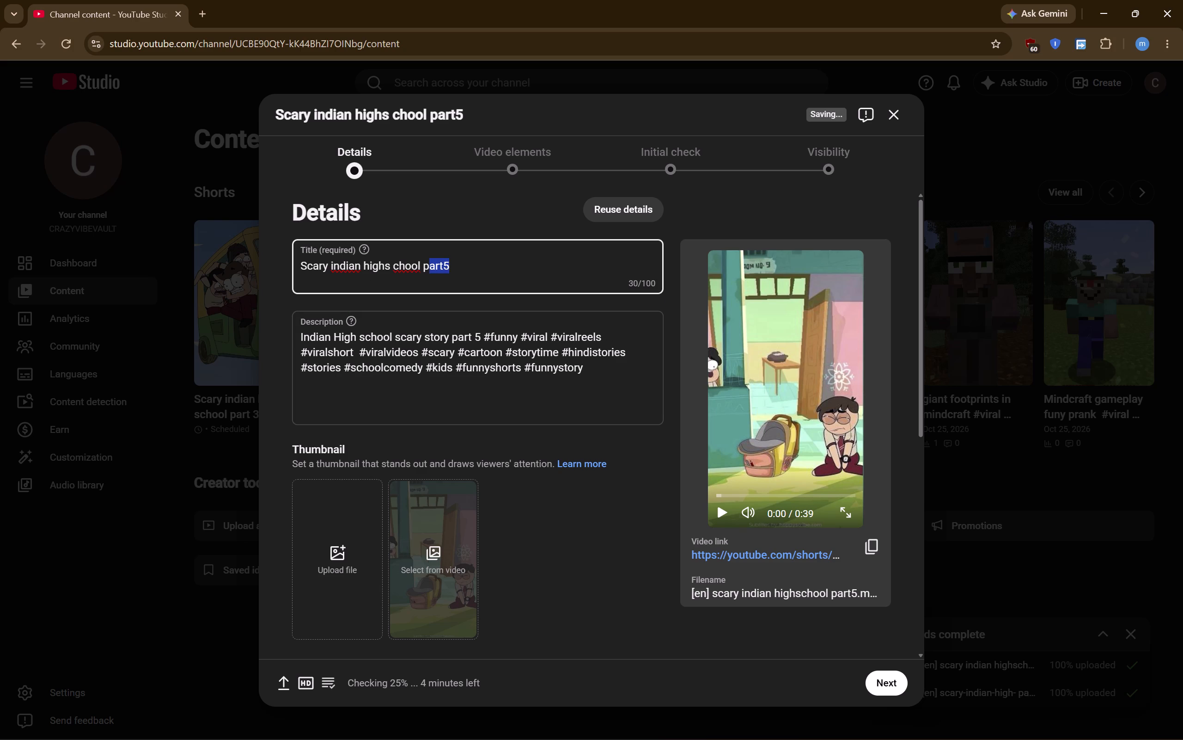
type("fu")
key("BackSpace")
key("BackSpace")
key("BackSpace")
type("fi")
key("BackSpace")
key("BackSpace")
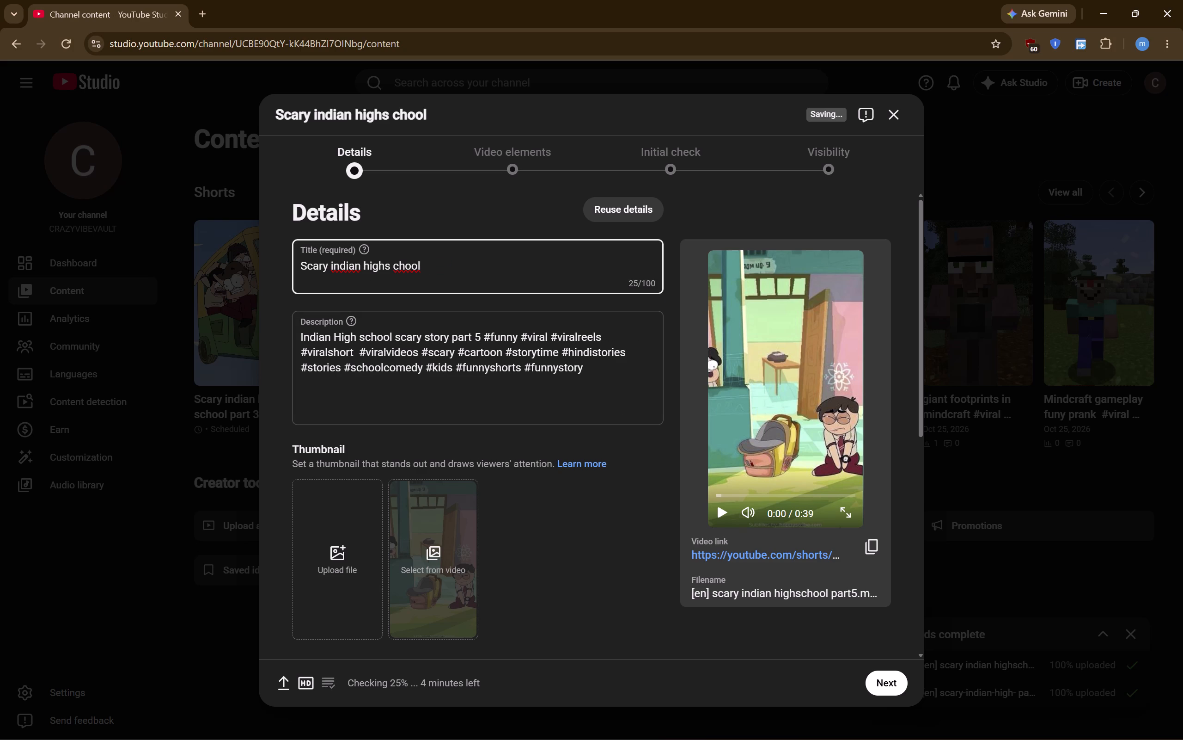
left_click(393, 263)
key("d")
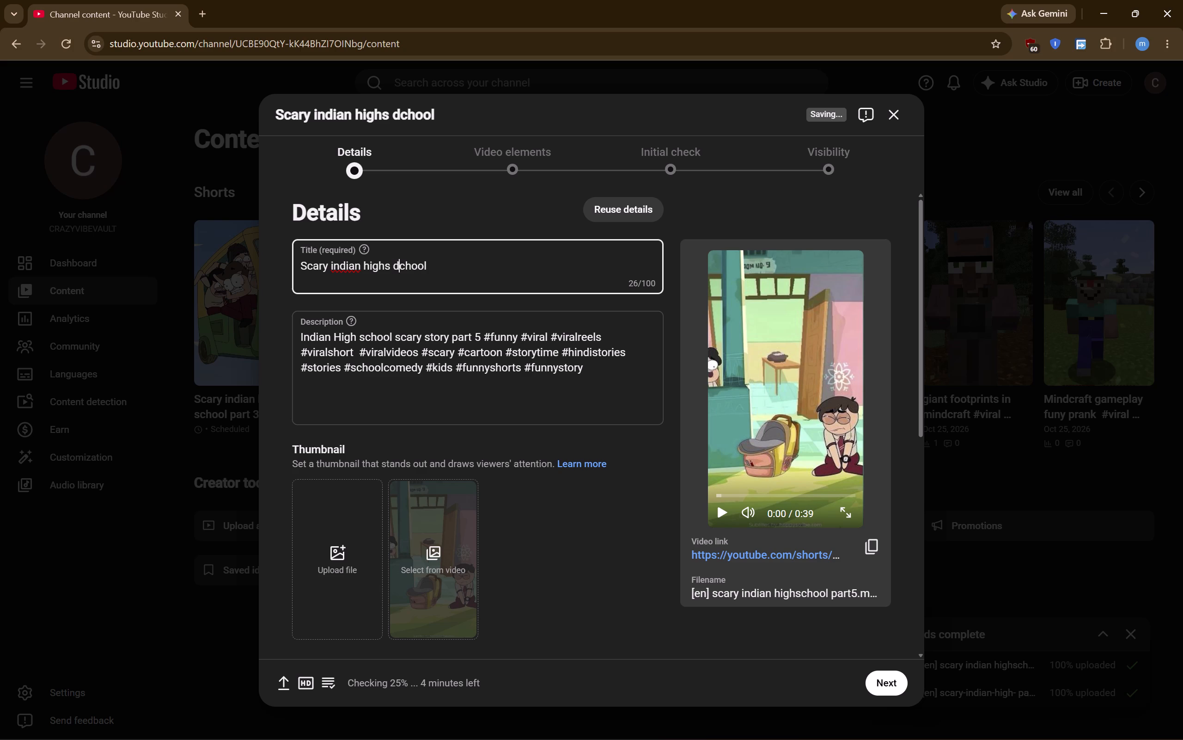
key("BackSpace")
key("s")
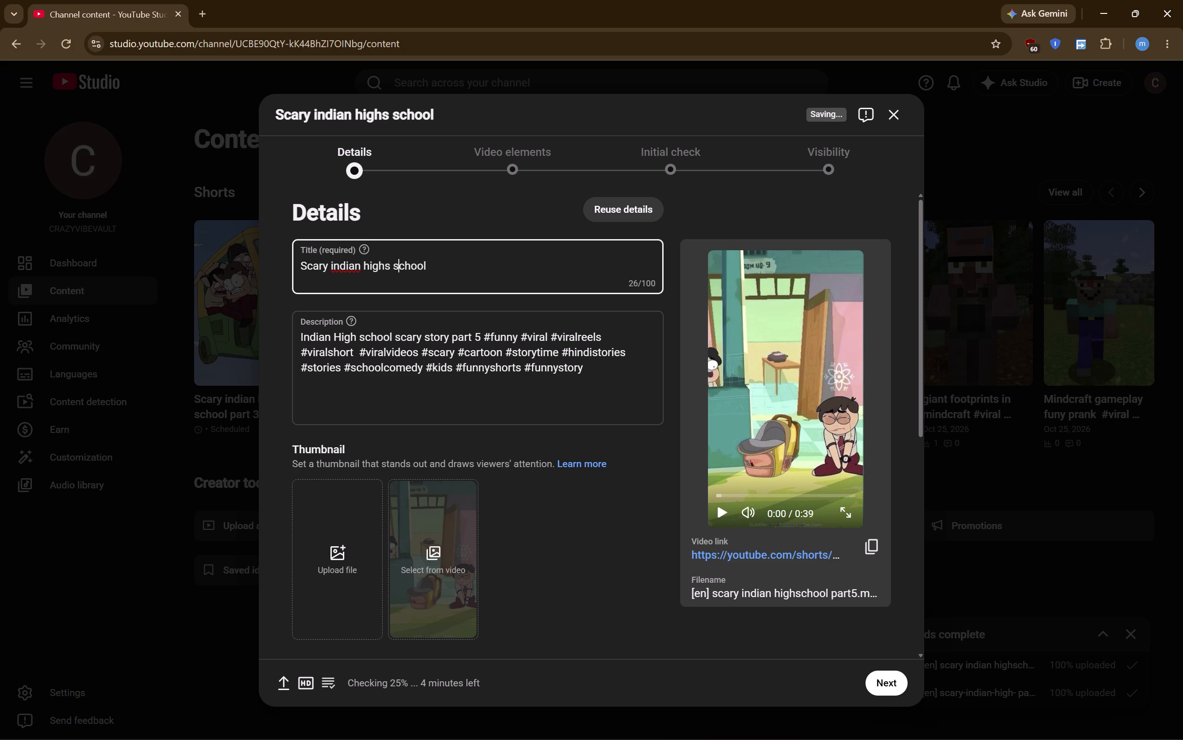
left_click(467, 273)
key("space")
key("BackSpace")
type("fuan")
key("BackSpace")
key("BackSpace")
key("BackSpace")
type("ianl part")
key("space")
key("BackSpace")
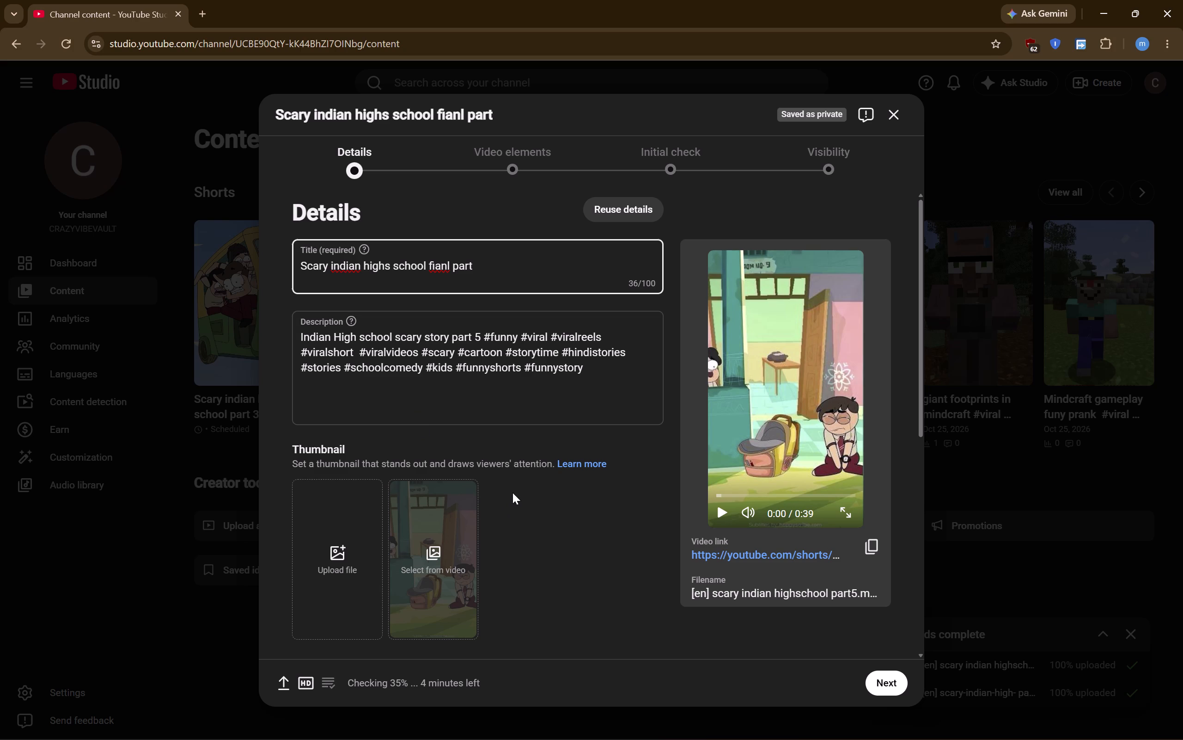
Append the suggested hashtag #viralreels to the end of the part 5 video's description.
left_click(614, 379)
key("space")
type("#")
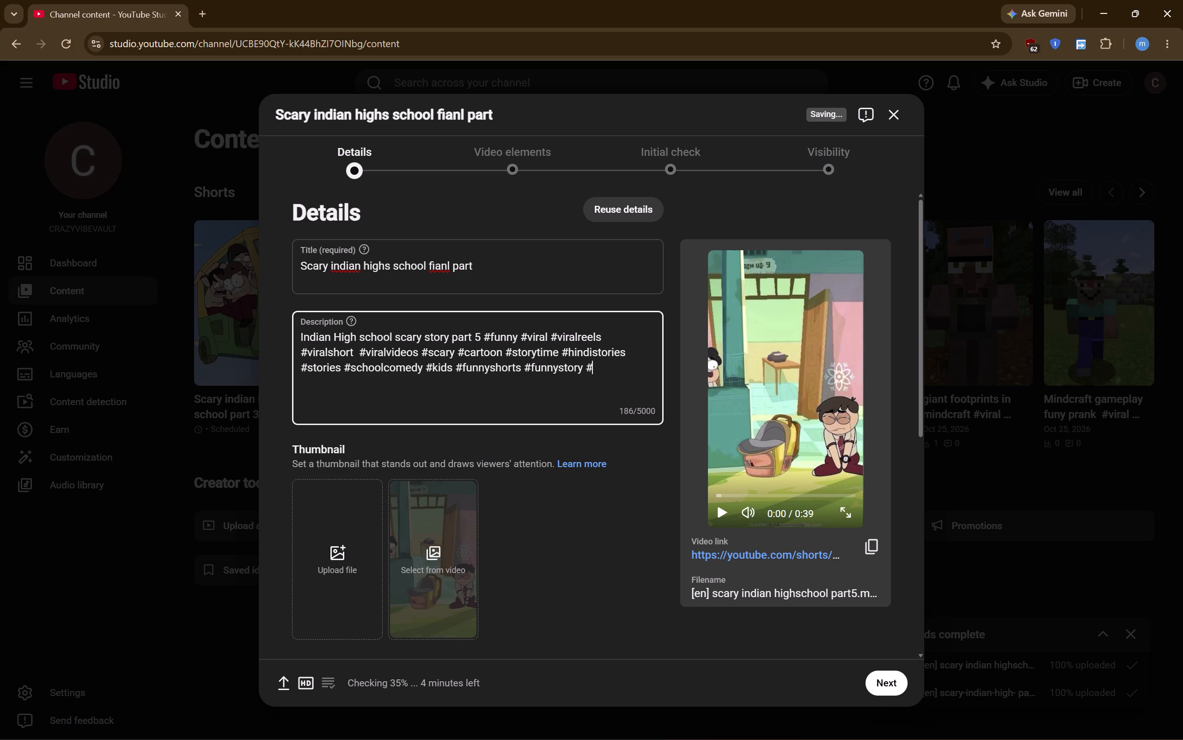
type("viralree")
left_click(695, 376)
Set the part 5 video's audience to "No, it's not made for kids" and advance to the Video elements stage.
left_click(871, 684)
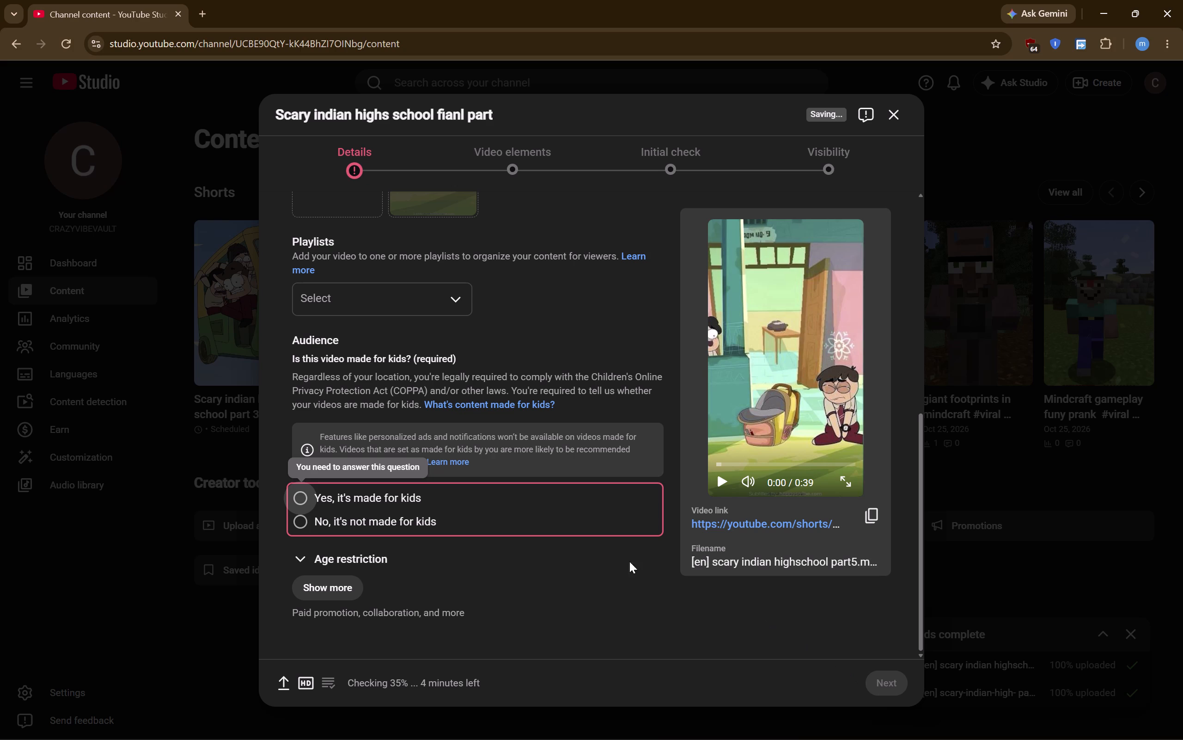
left_click(320, 523)
left_click(875, 684)
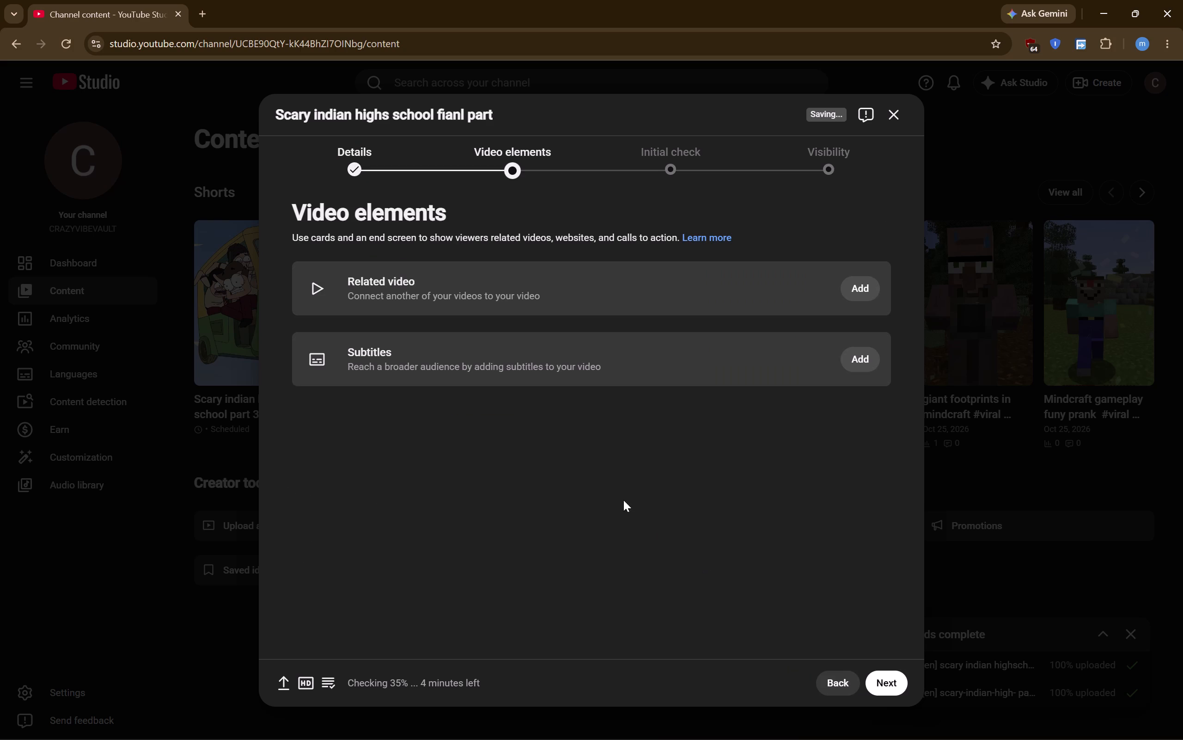
Schedule the part 5 video to go public on Oct 31, 2026 at 10:00 AM.
left_click(883, 692)
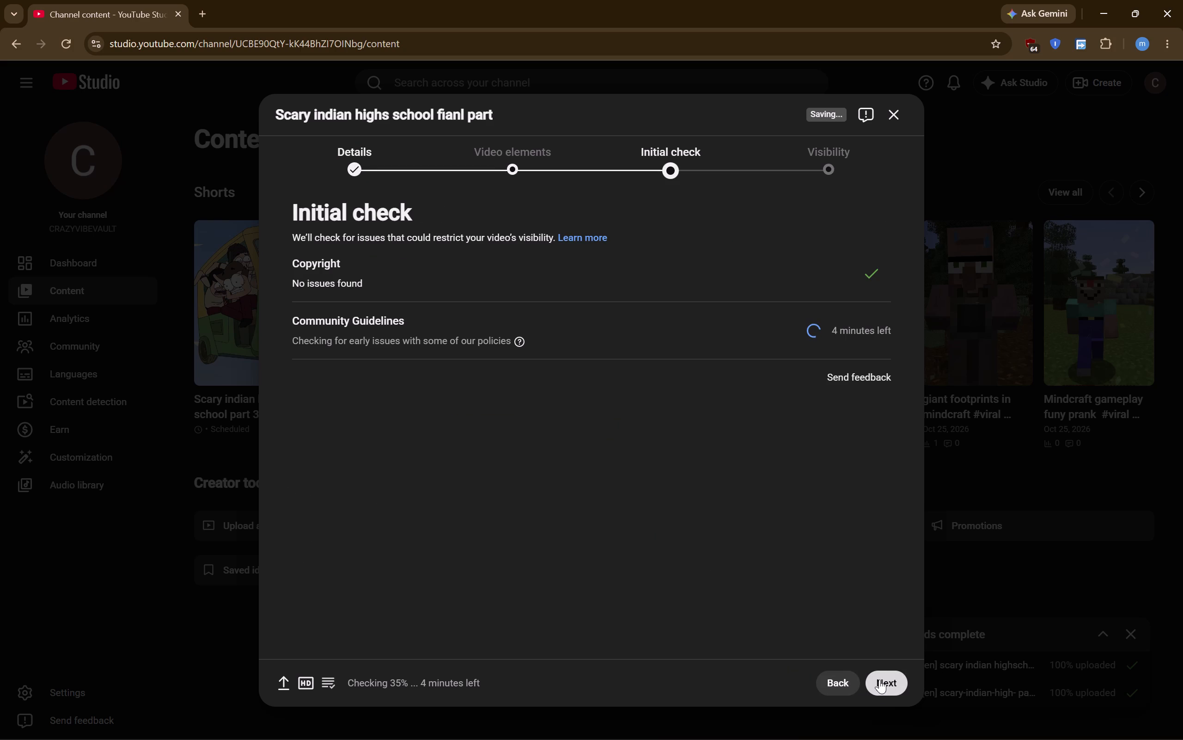
left_click(879, 679)
left_click(389, 483)
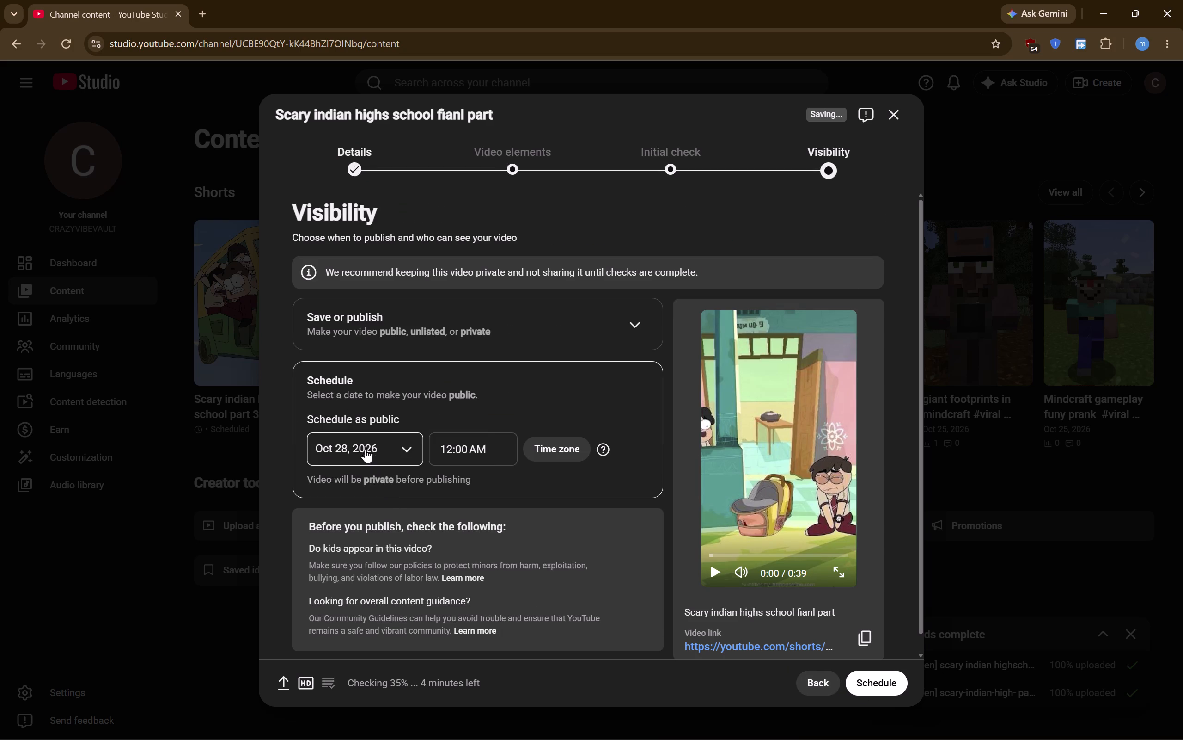
left_click(363, 446)
left_click(472, 604)
left_click(444, 452)
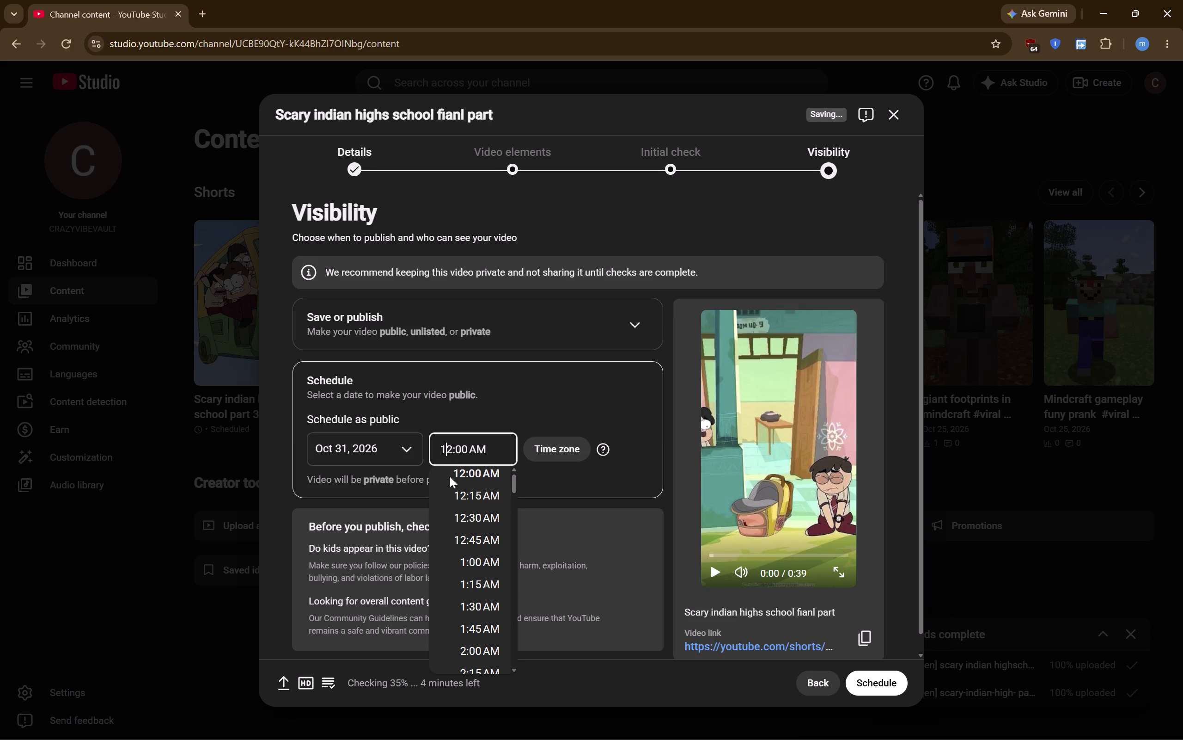
scroll(489, 612, "down", 8)
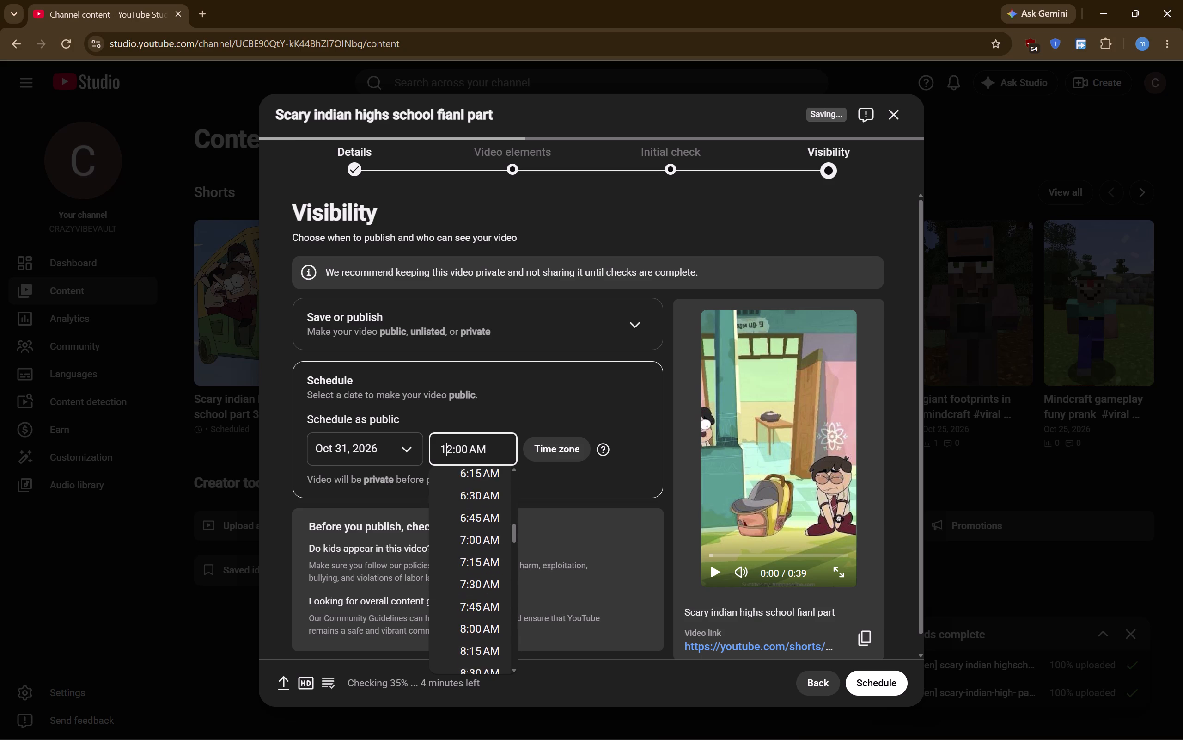
scroll(468, 592, "down", 4)
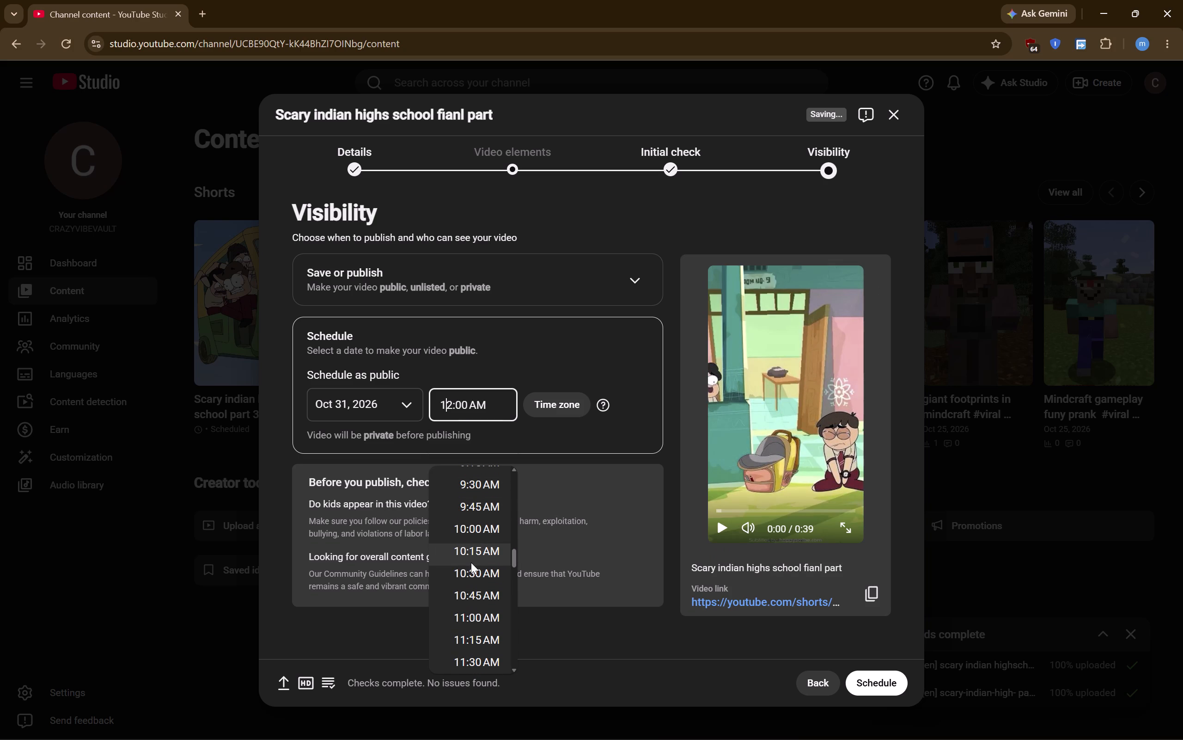
left_click(475, 536)
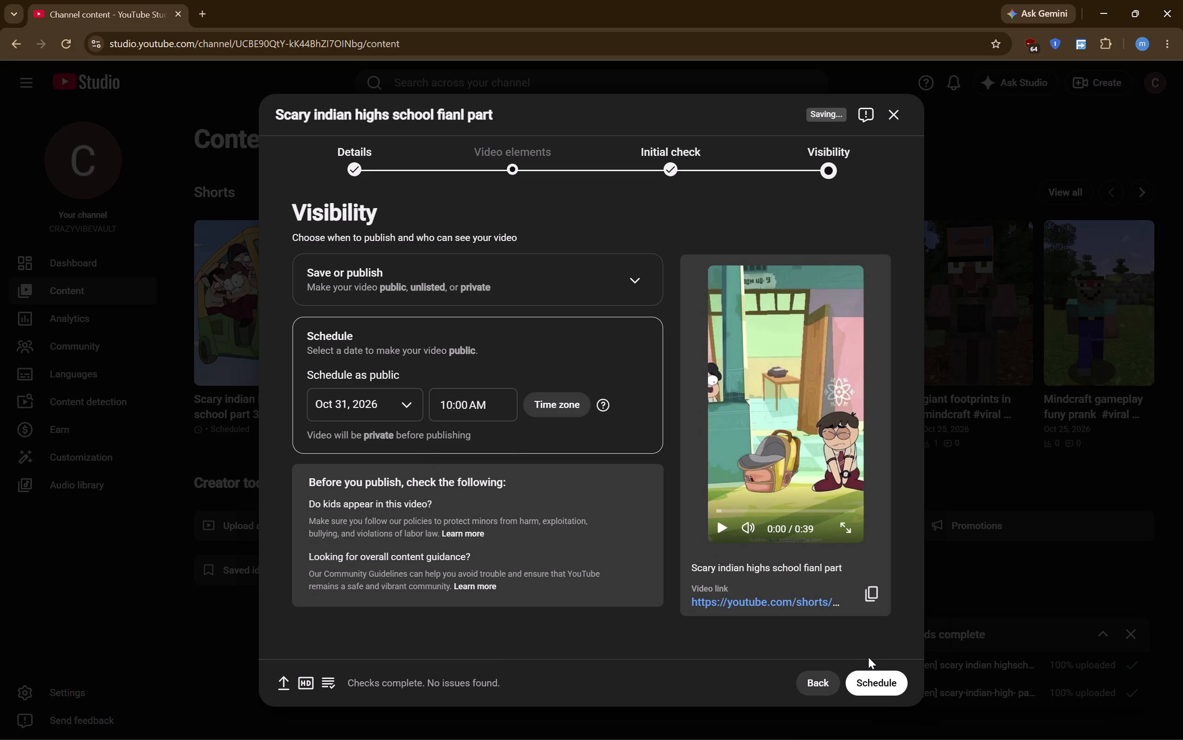
left_click(869, 672)
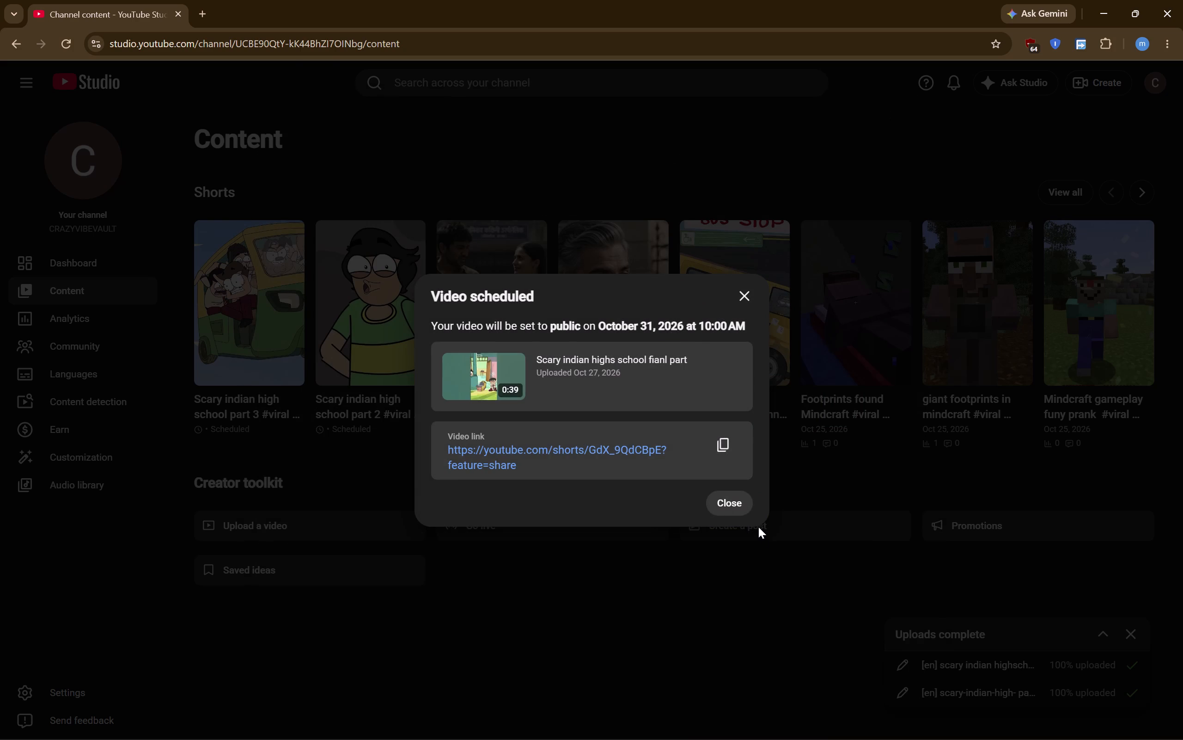
left_click(732, 501)
Reopen the part 4 draft from the completed uploads and advance it to the Initial check stage.
left_click(1096, 641)
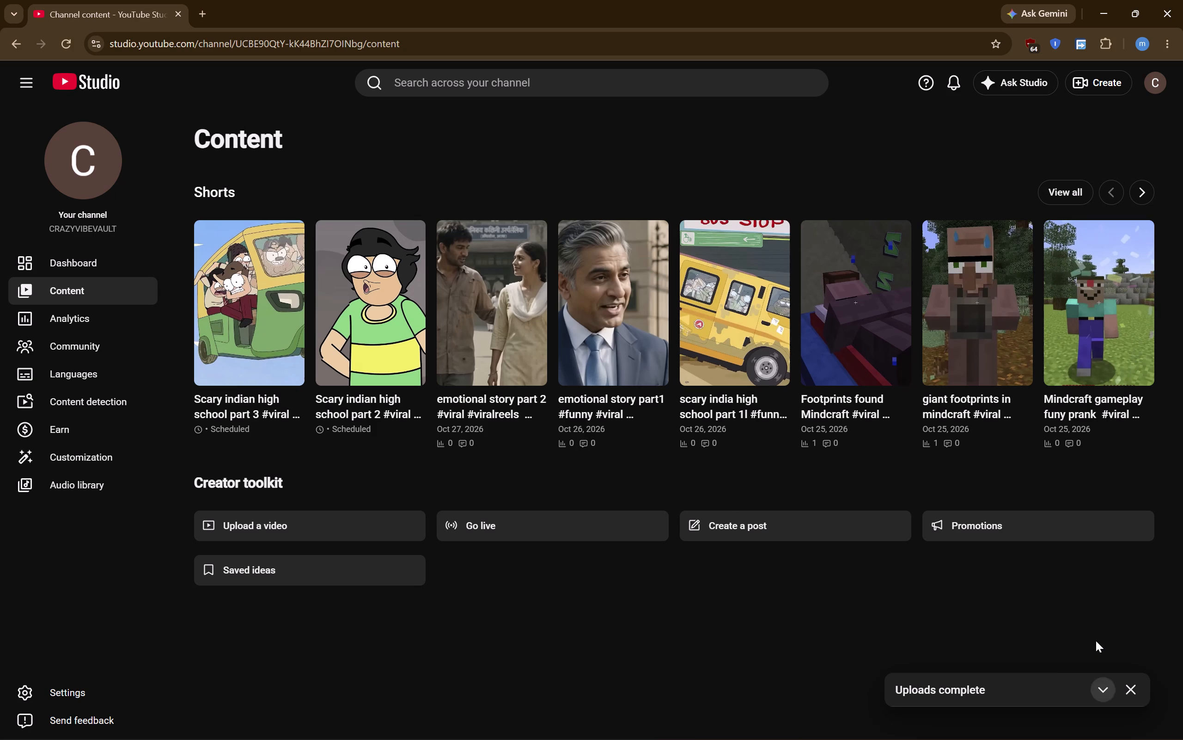
left_click(1045, 688)
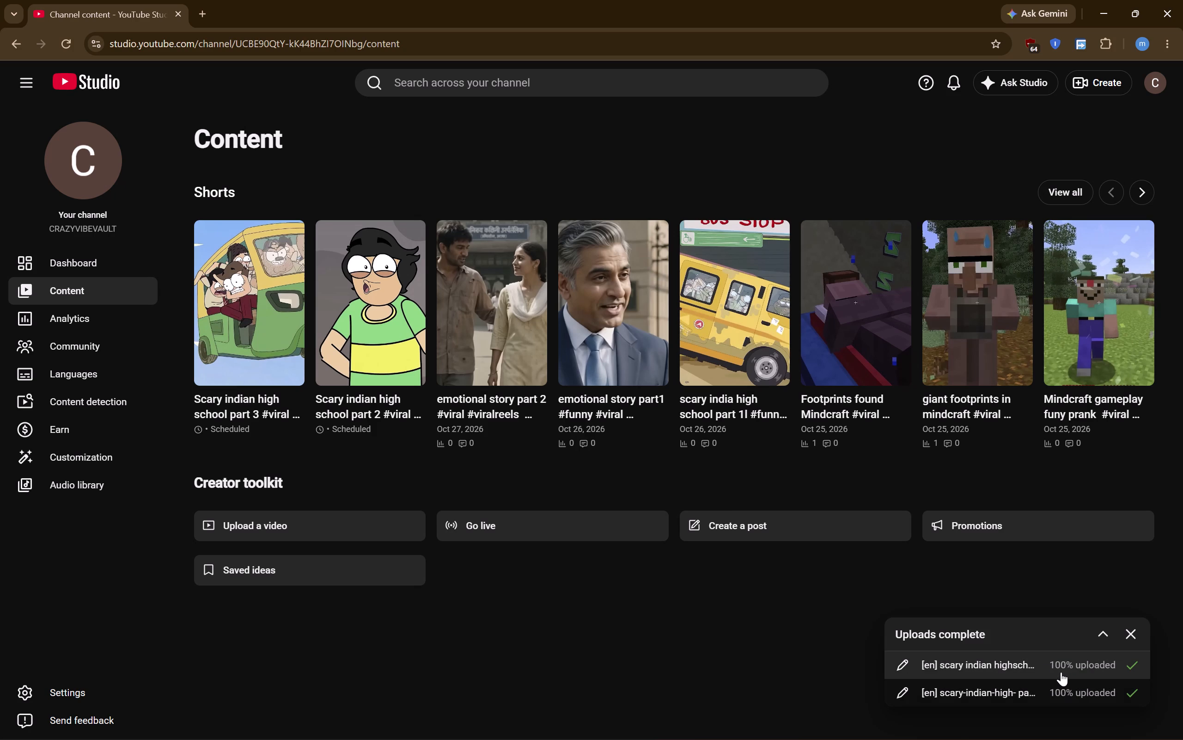
left_click(1061, 672)
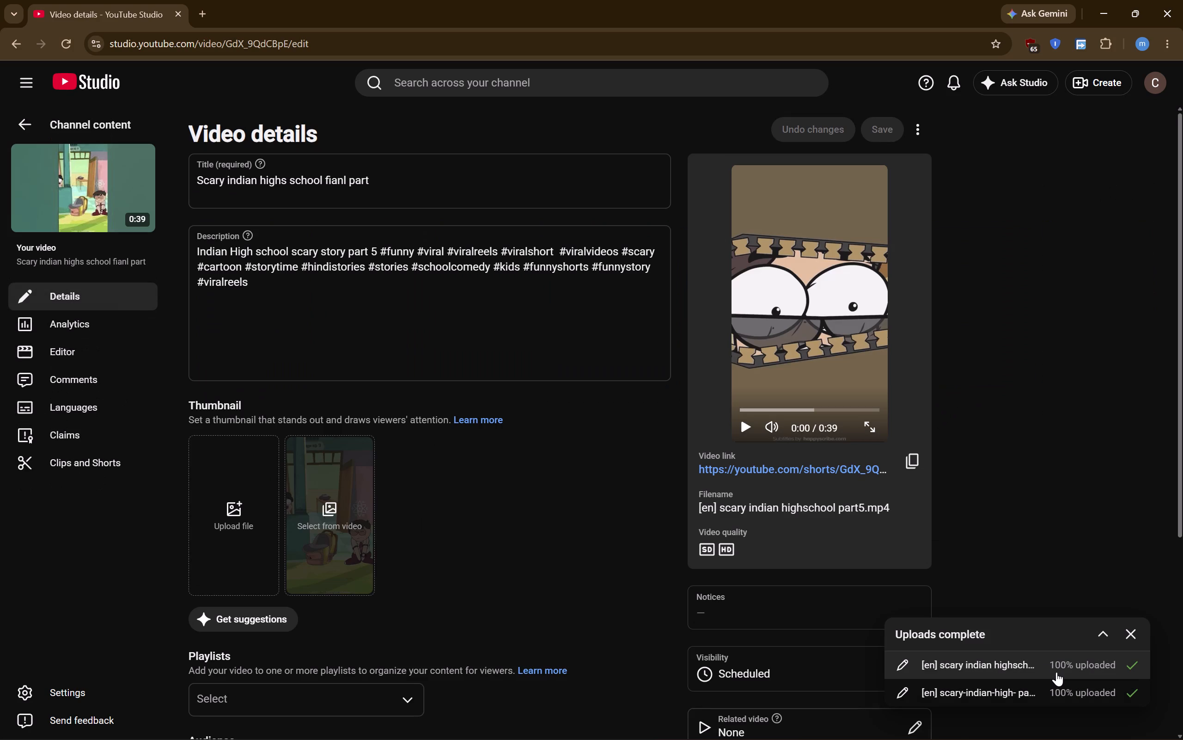
left_click(1037, 698)
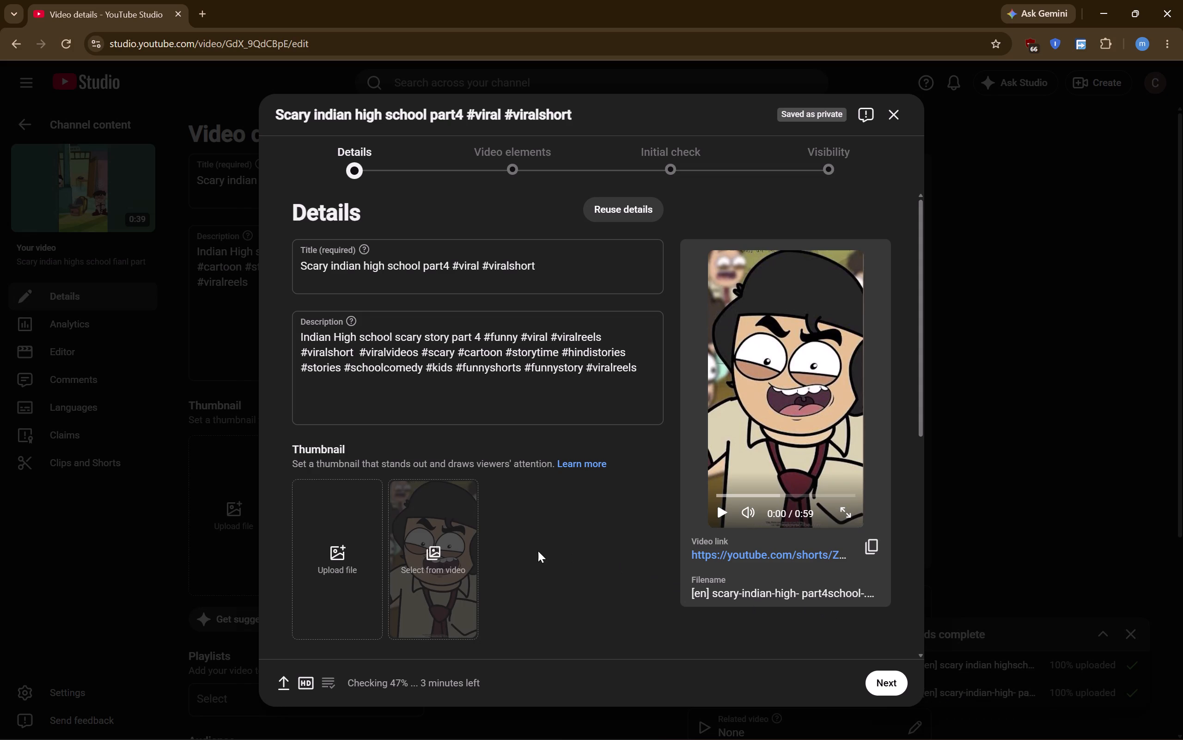
left_click(892, 682)
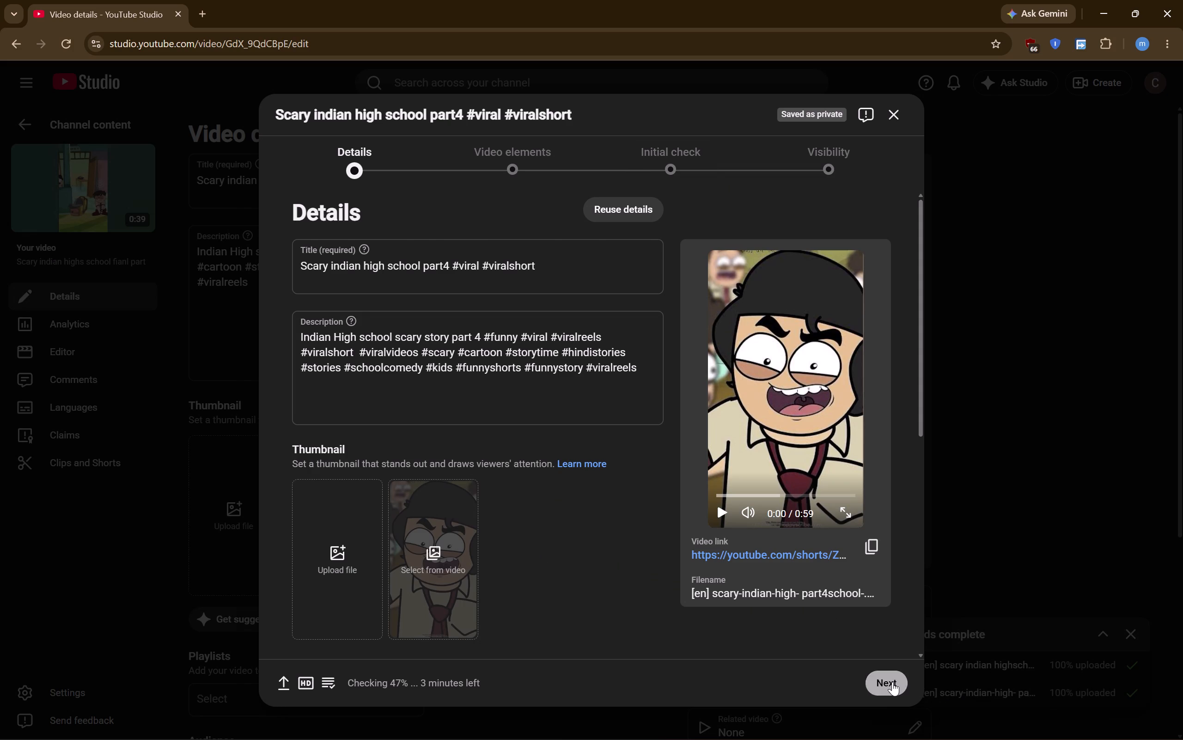
left_click(892, 682)
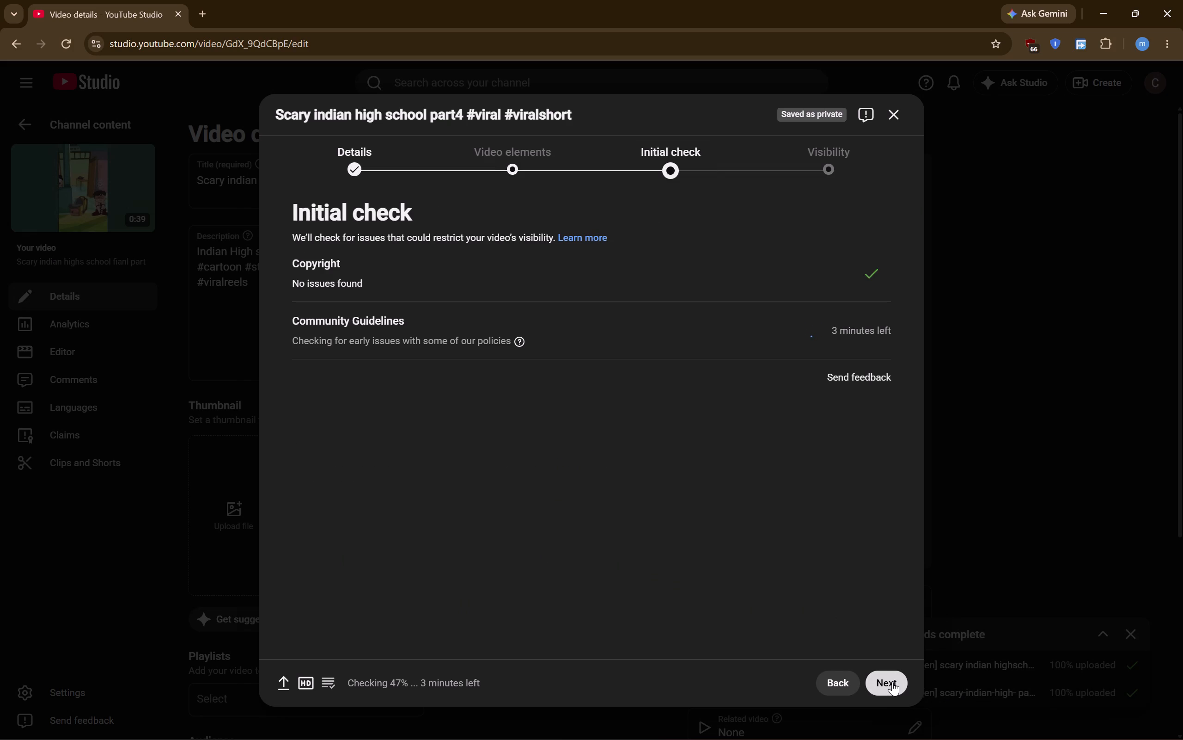
Advance the part 4 video to the Visibility stage and schedule it to go public on Oct 30, 2026 at 10:00 AM.
left_click(891, 681)
left_click(288, 458)
left_click(347, 467)
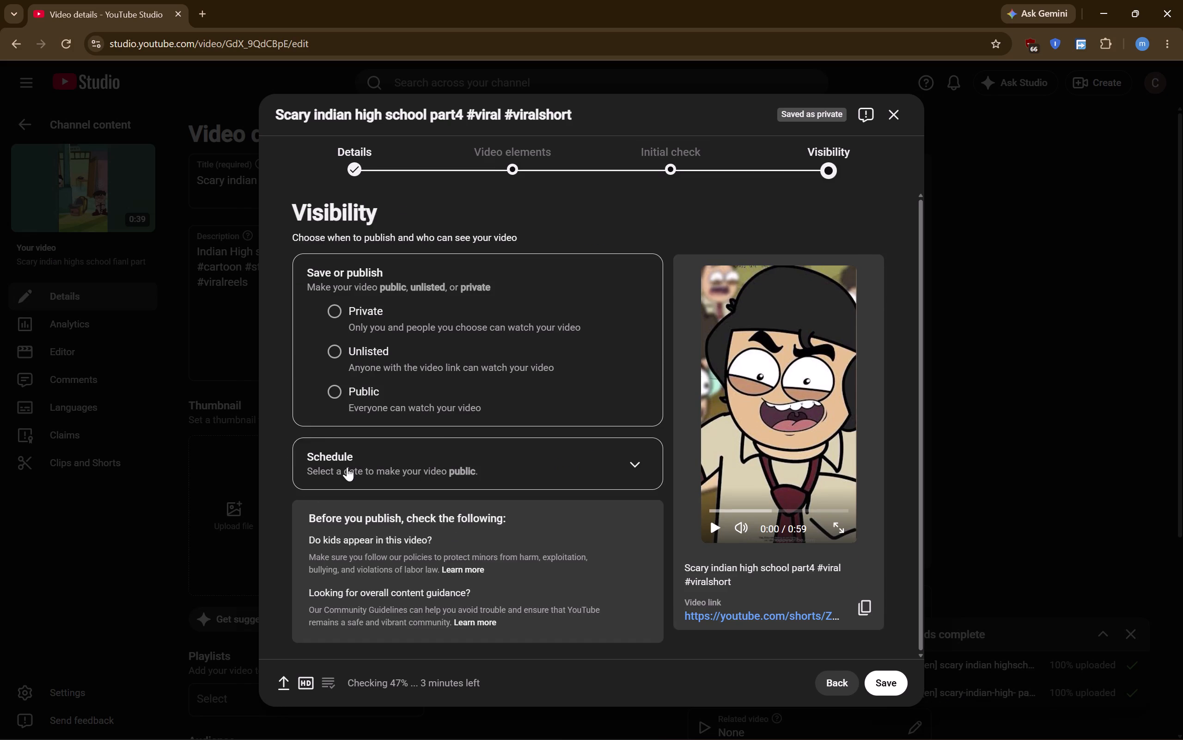
left_click(386, 462)
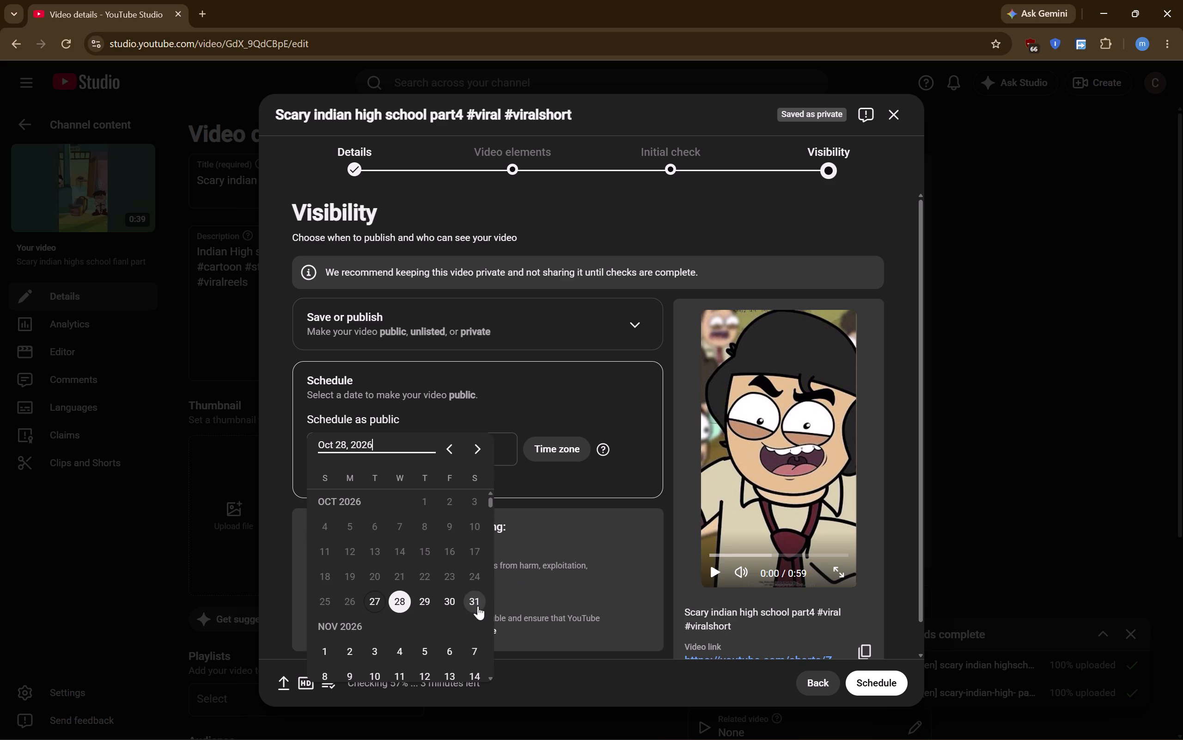
left_click(454, 604)
left_click(477, 444)
left_click(477, 444)
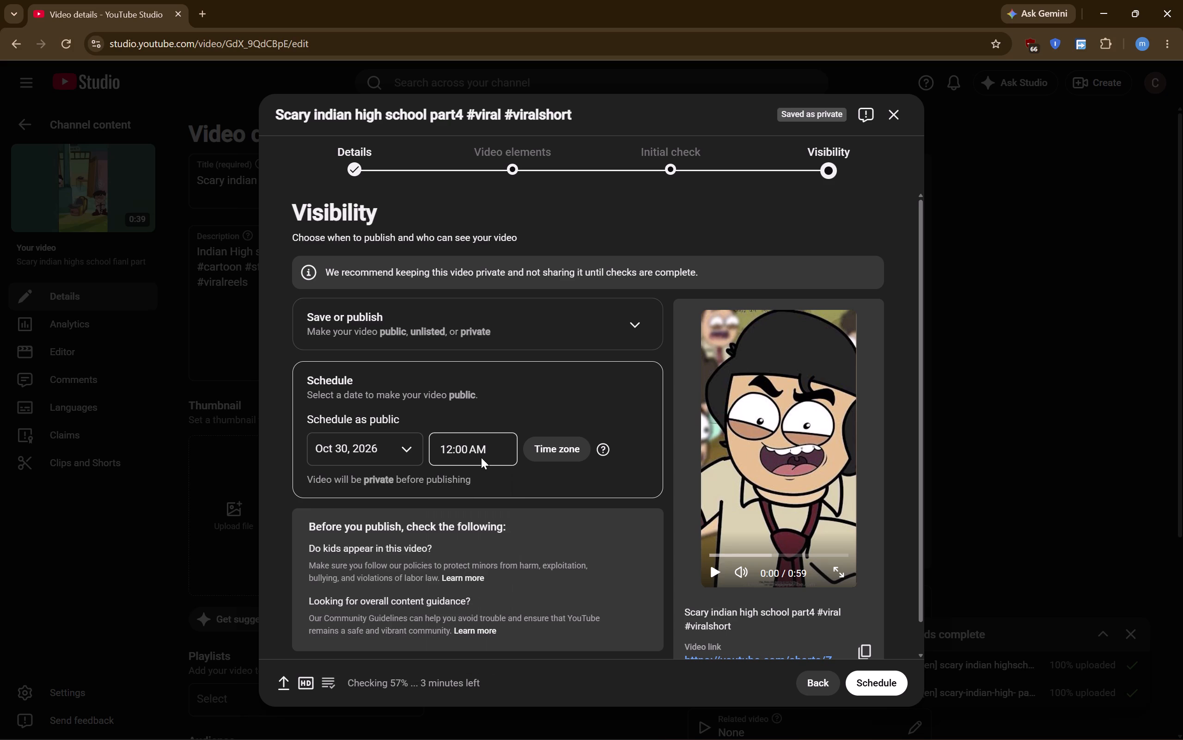
left_click(481, 449)
scroll(493, 540, "down", 7)
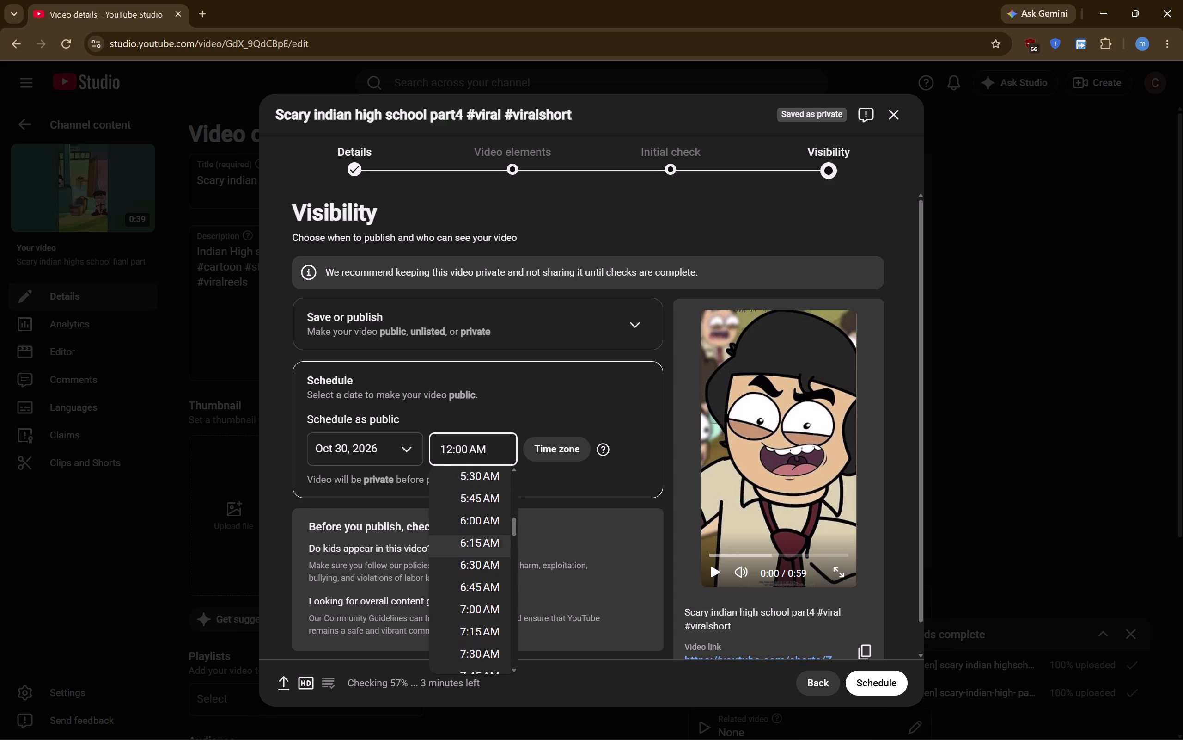
scroll(488, 546, "down", 6)
scroll(488, 545, "up", 1)
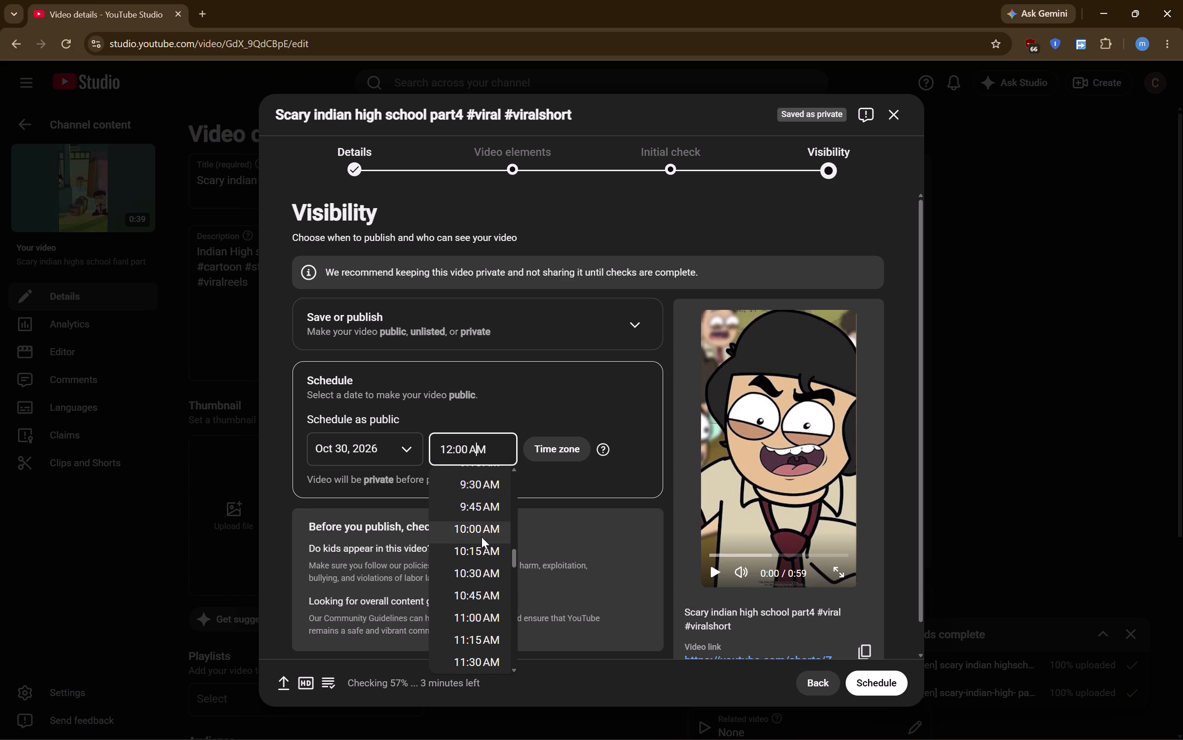
left_click(480, 534)
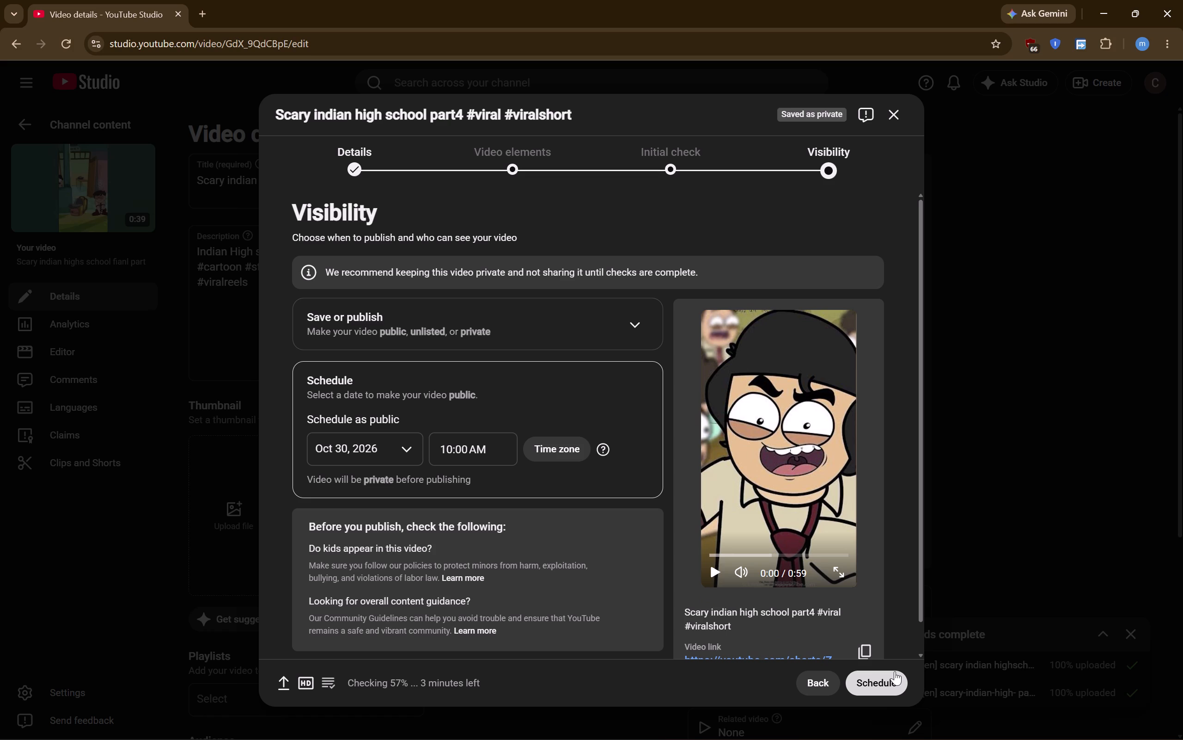
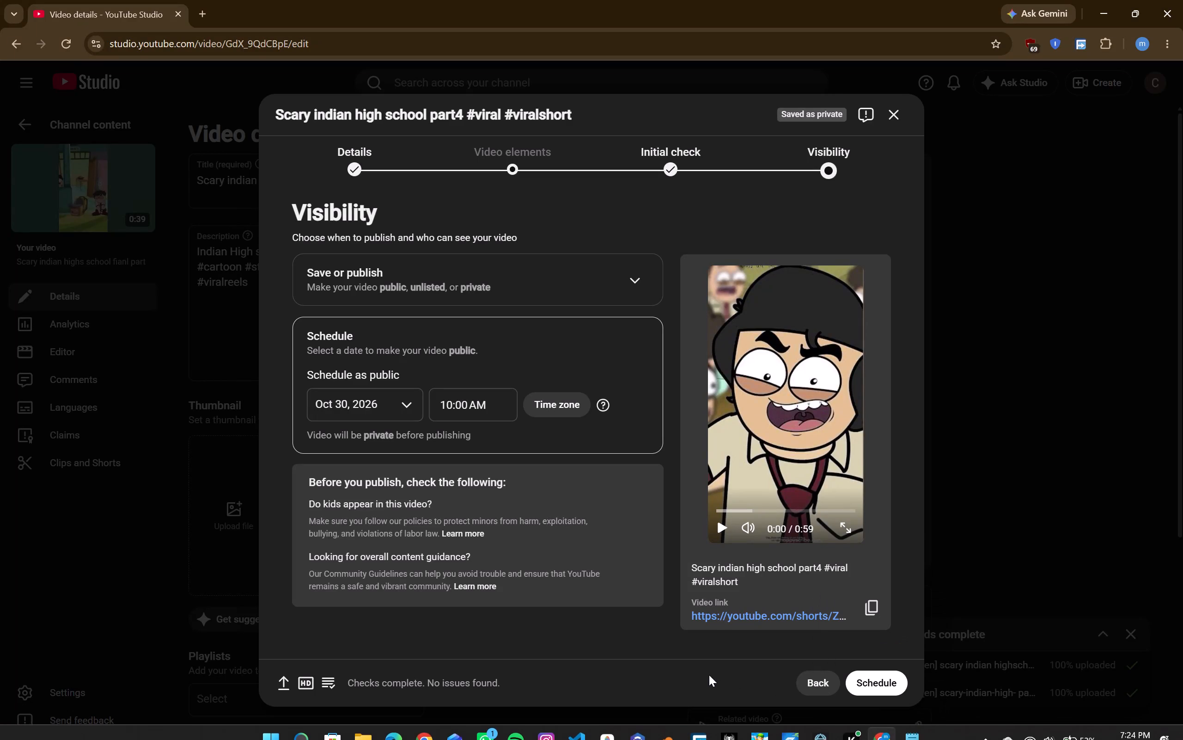
Play the part 4 video's preview briefly on the Visibility stage to check the clip, and pause it.
left_click(709, 675)
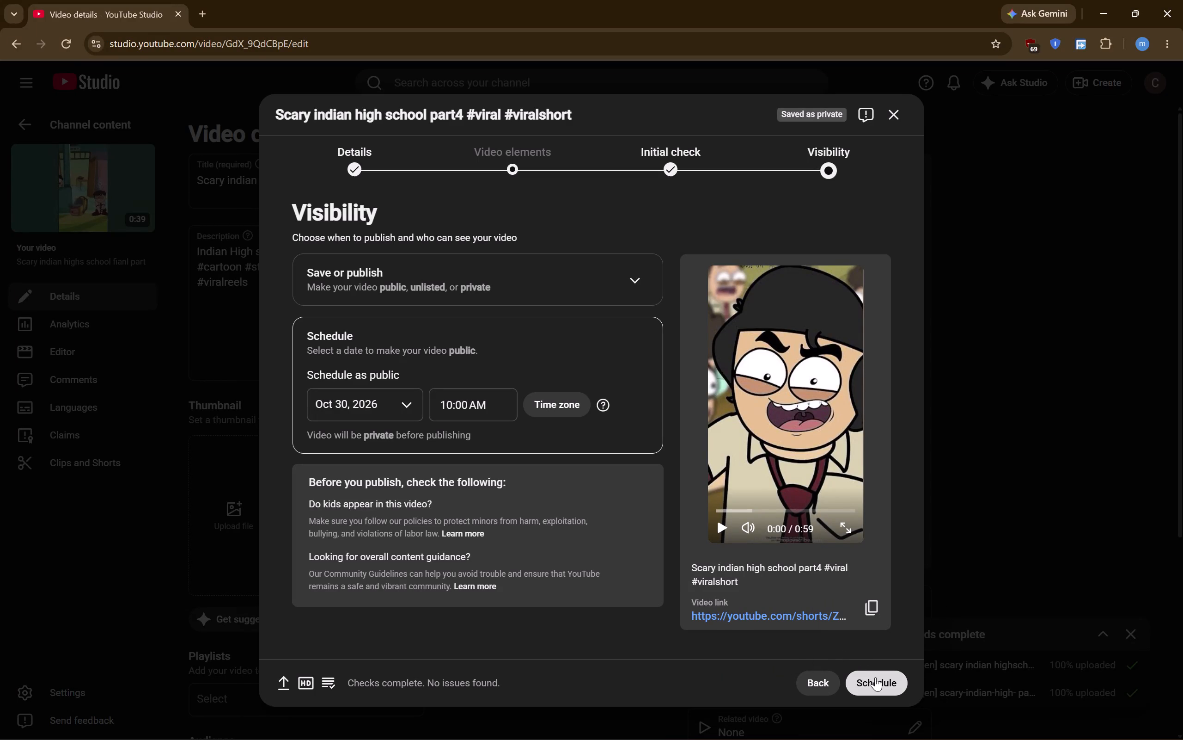
left_click(730, 530)
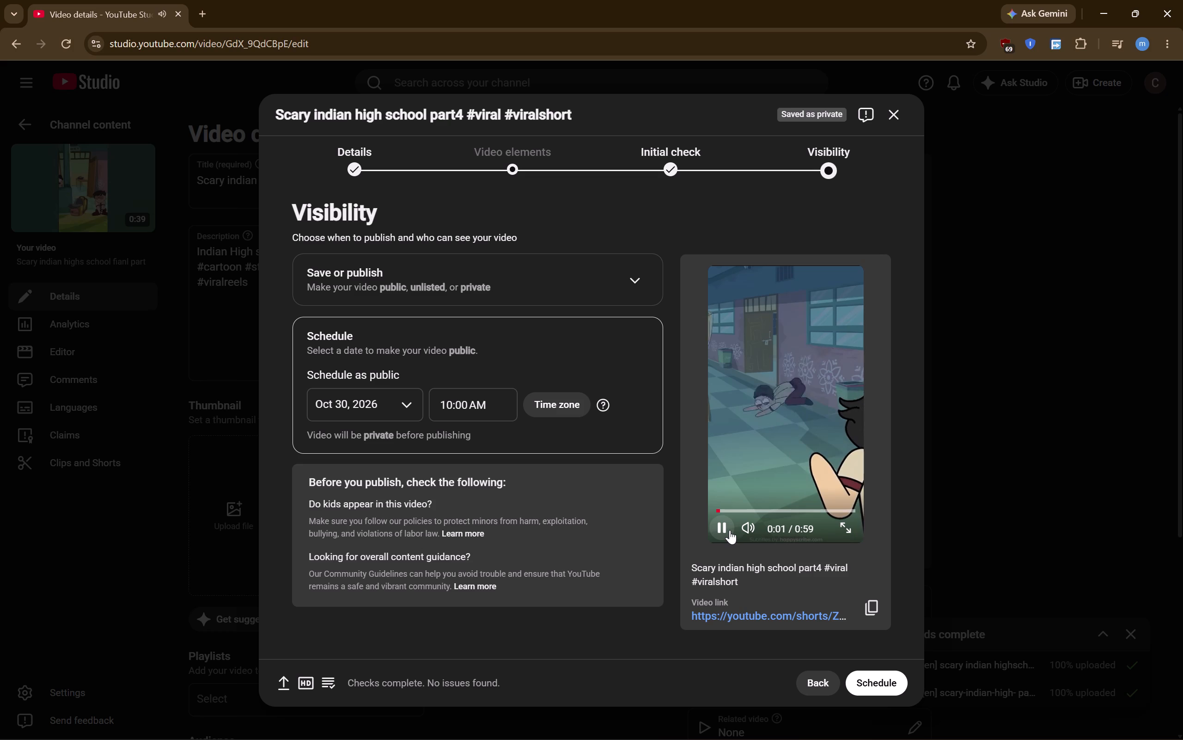
left_click(730, 530)
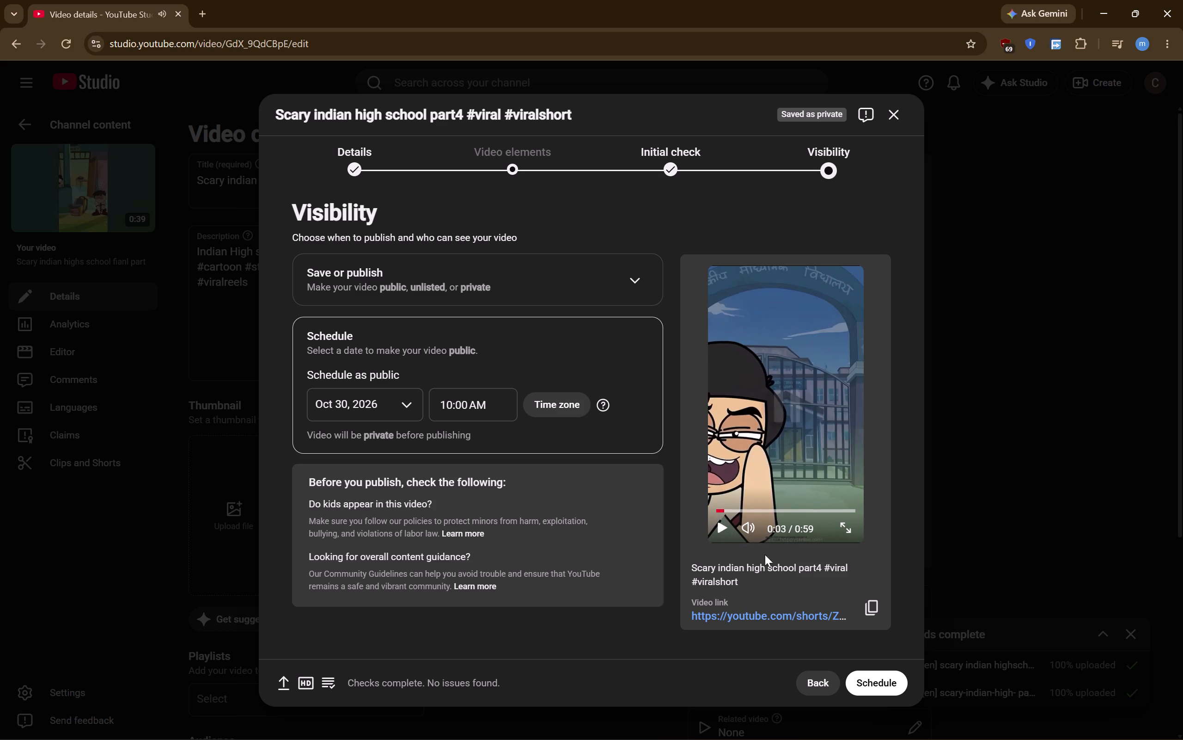
Schedule the part 4 video to go public on Oct 30, 2026 at 10:00 AM and dismiss the confirmation.
left_click(897, 686)
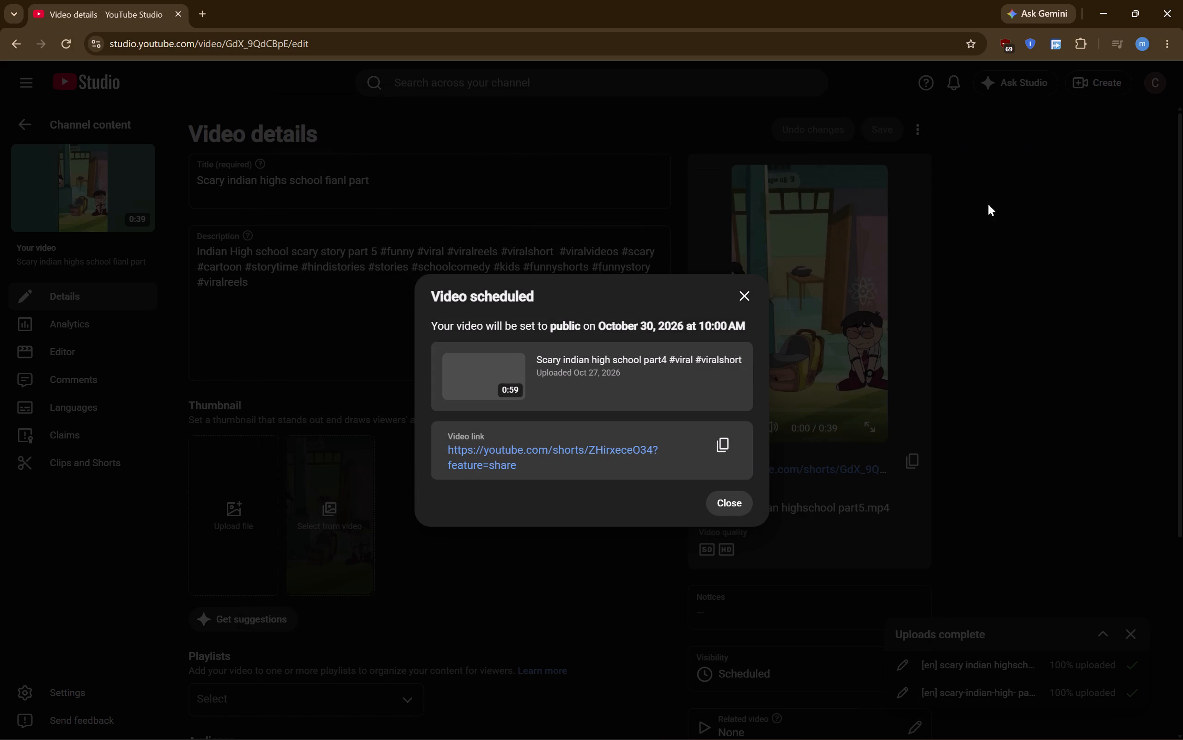
left_click(744, 289)
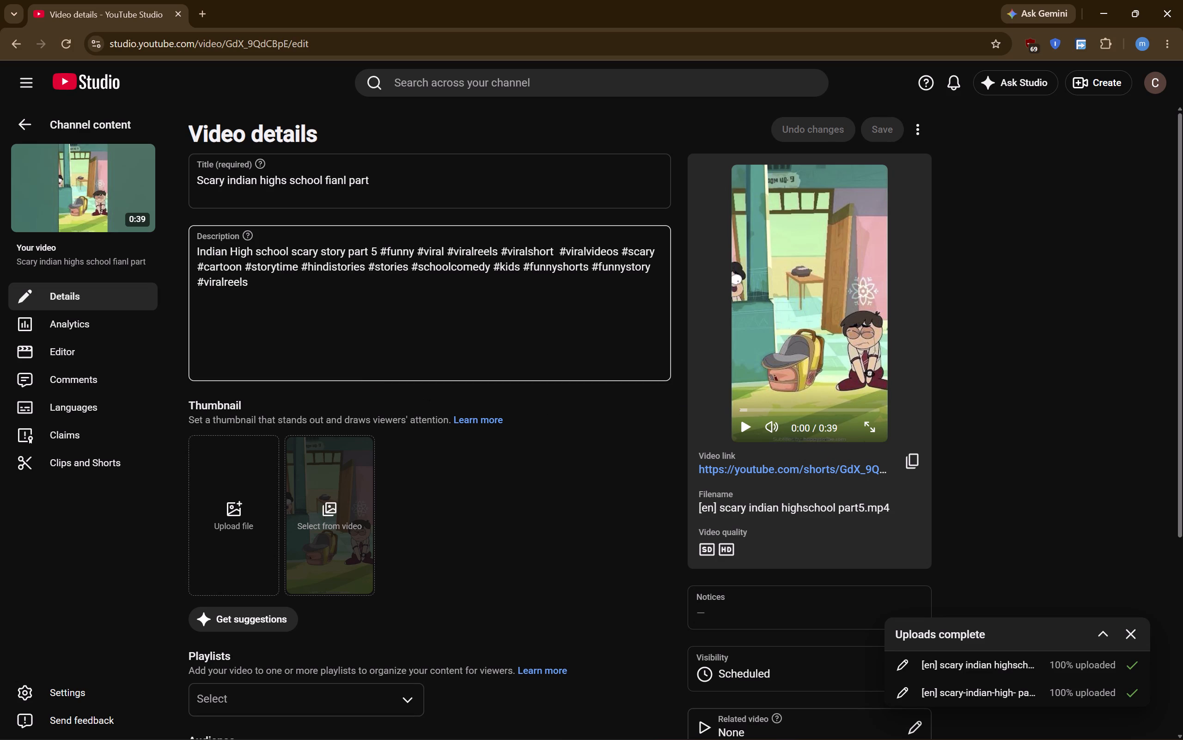
From the channel's Content page, upload "[en] emotional final" and "[en] emotion3" from the emot folder in Downloads.
left_click(76, 75)
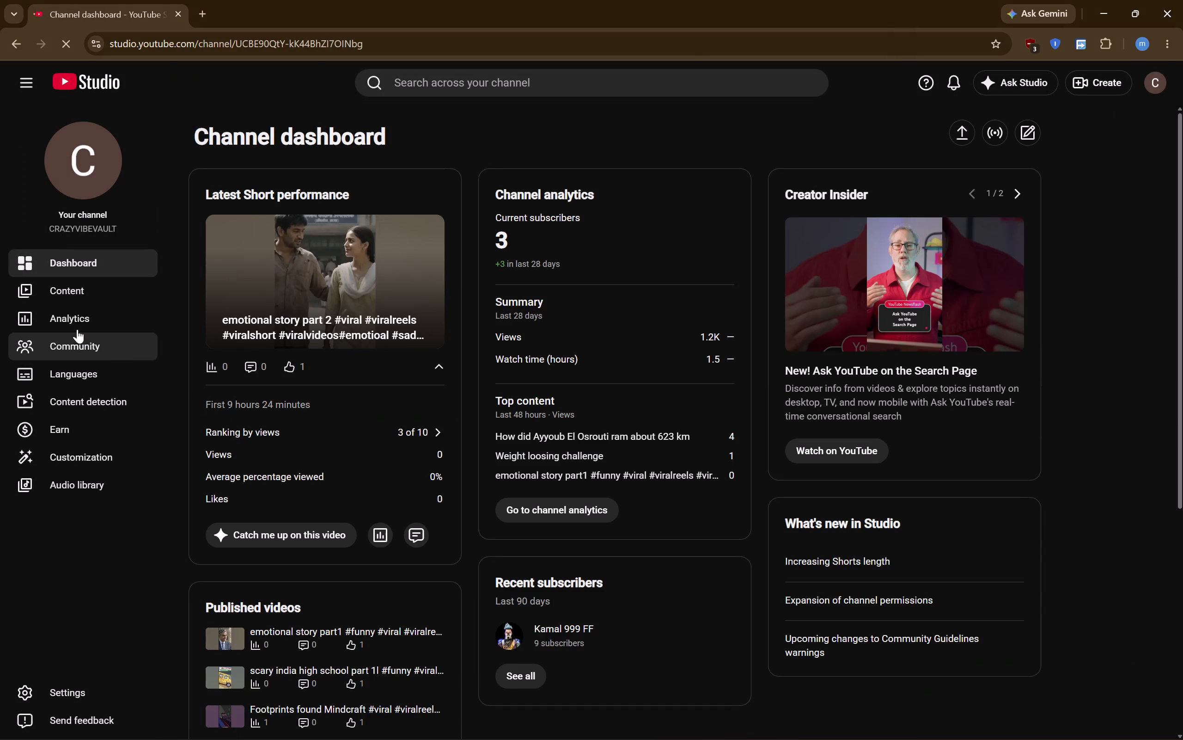
left_click(79, 293)
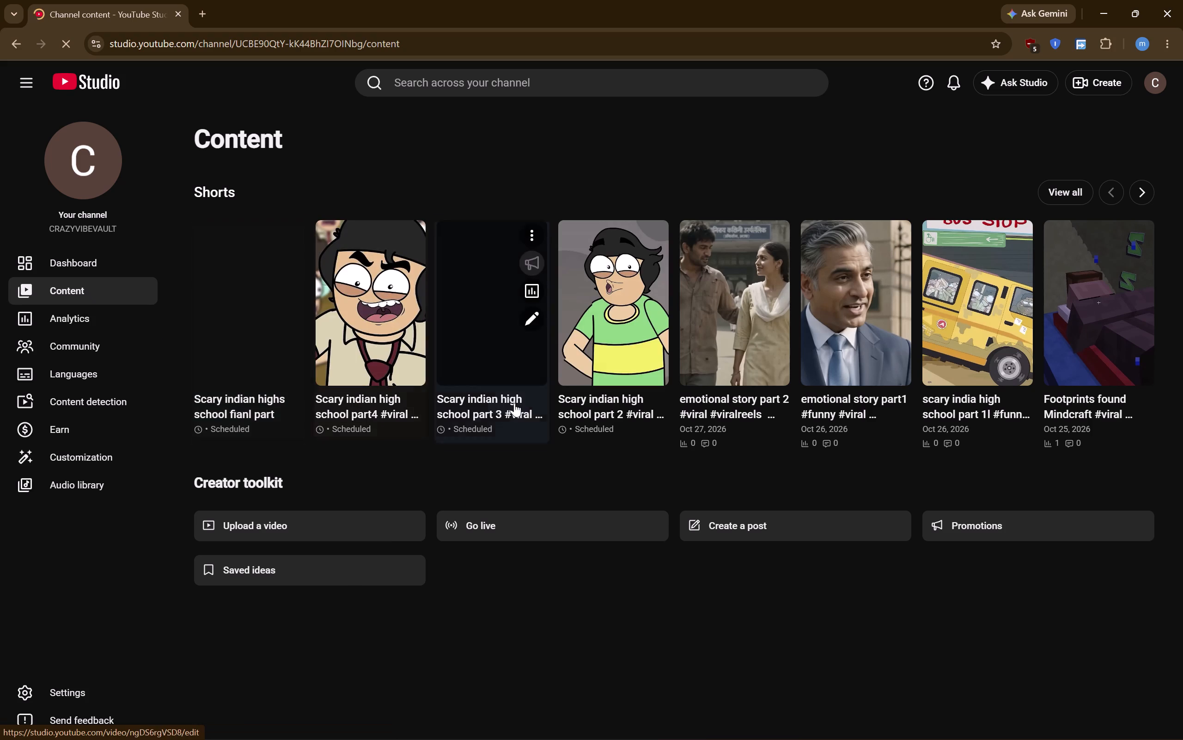
left_click(1098, 88)
left_click(1049, 114)
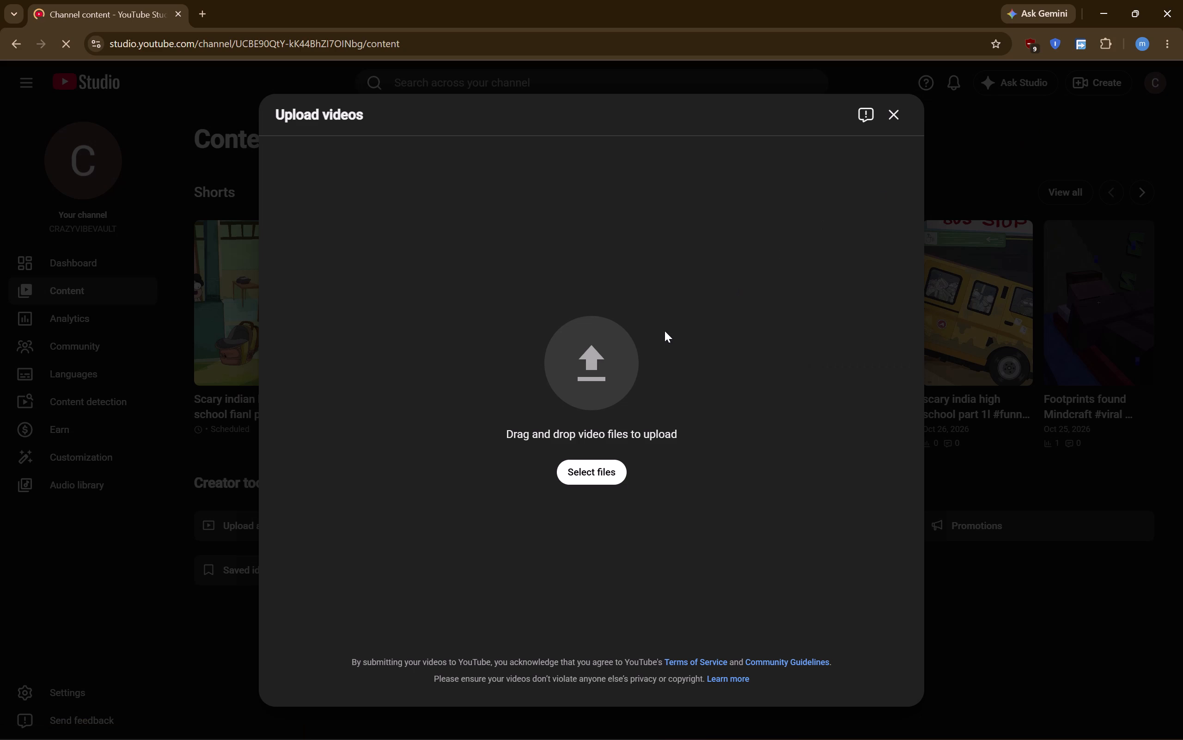
left_click(616, 469)
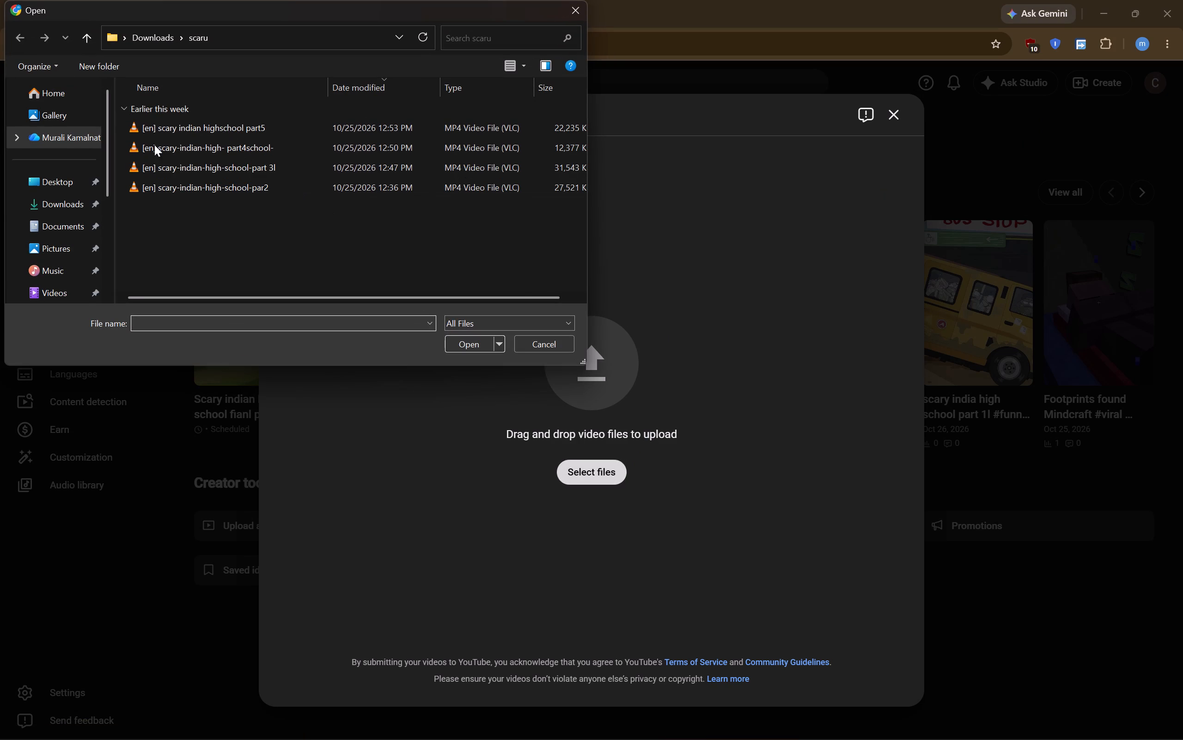
left_click(81, 204)
scroll(175, 186, "down", 1)
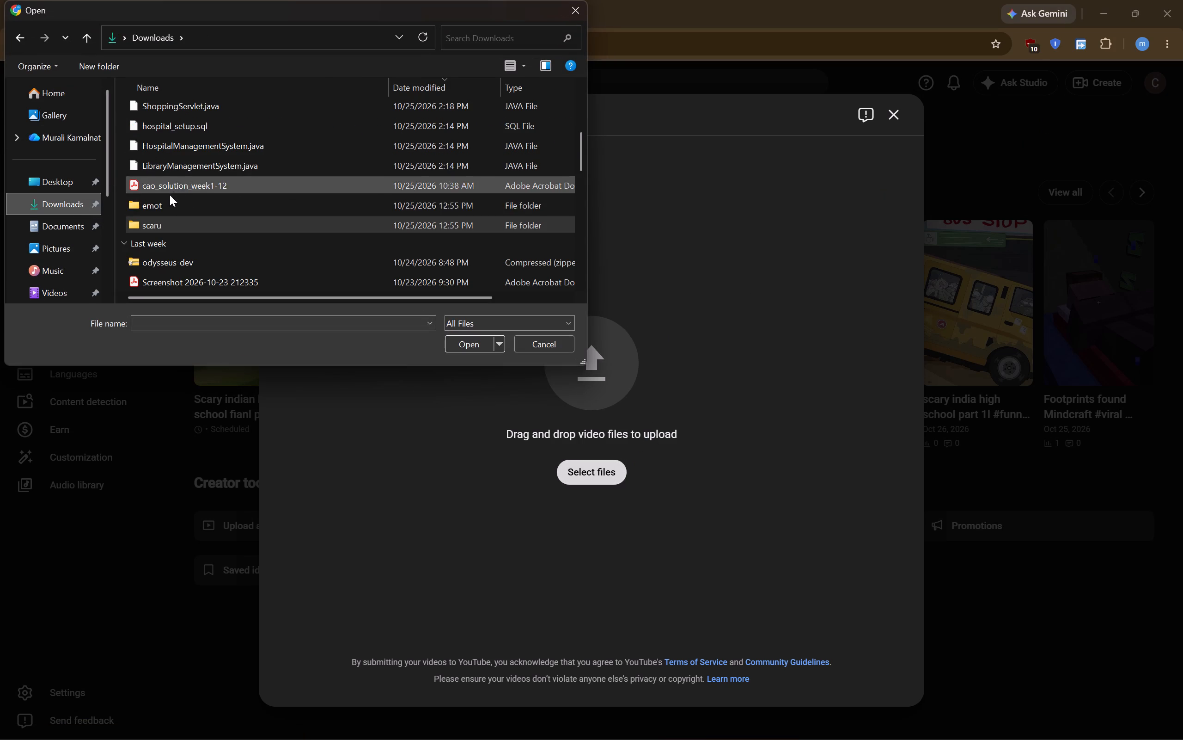
double_click(164, 203)
left_click(207, 129)
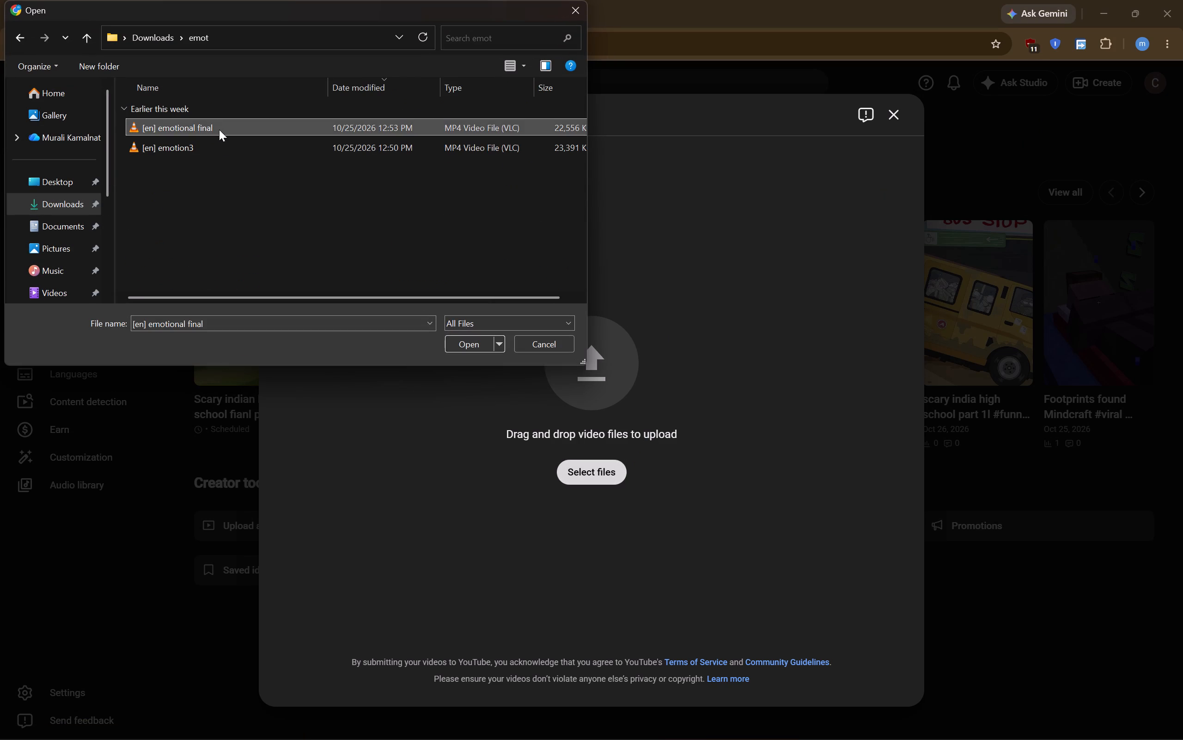
left_click(219, 147)
left_click(229, 132, "ctrl")
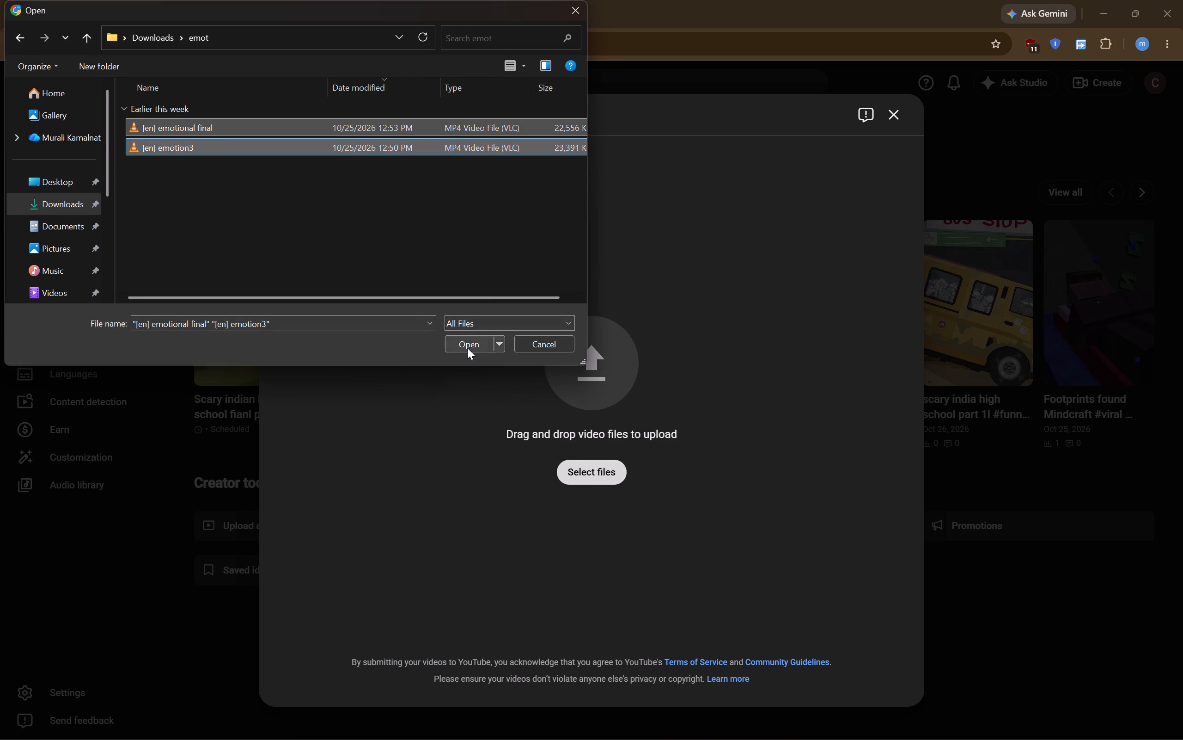
left_click(467, 348)
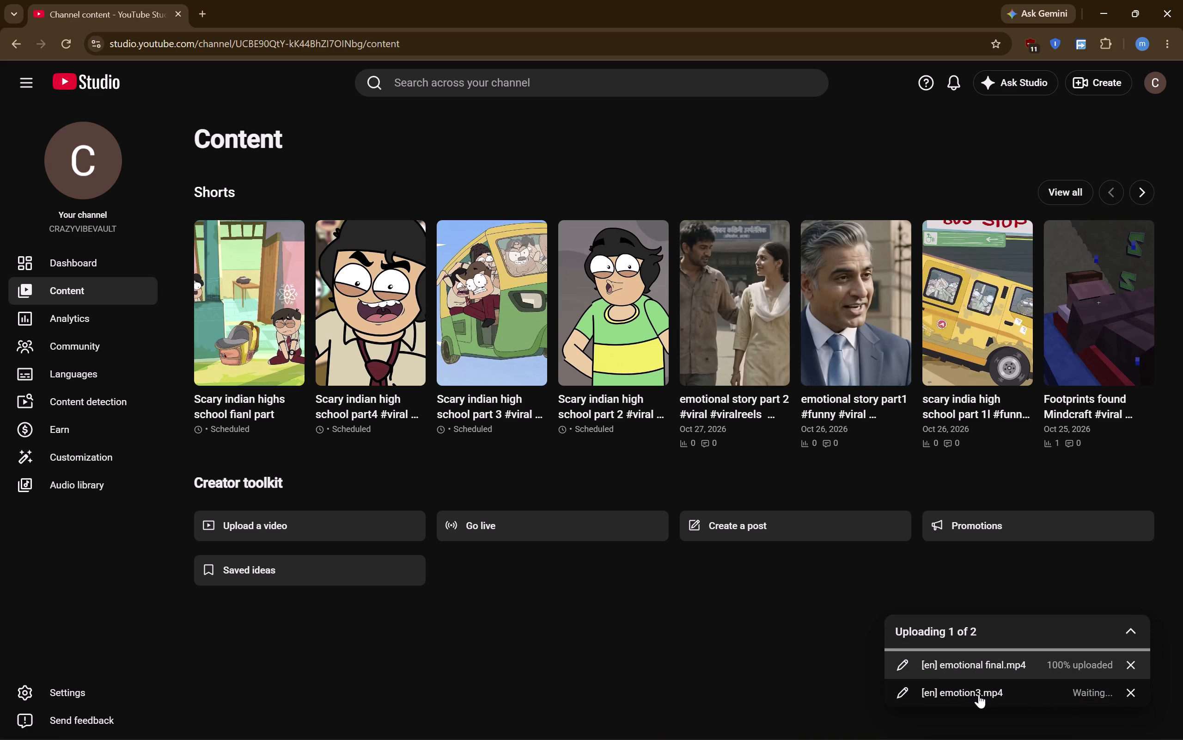
Open the emotion3 upload's details, copy the "emotional story part2" description with its hashtags from Notepad, and return to the upload.
left_click(979, 694)
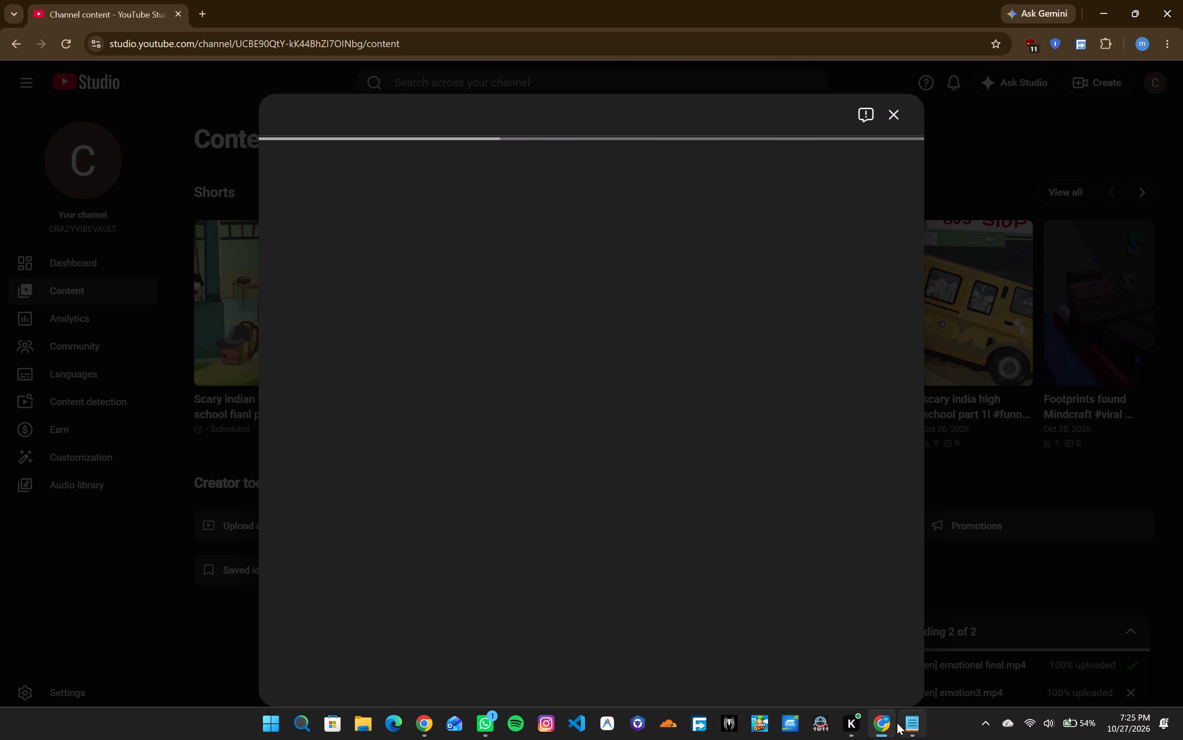
left_click(897, 723)
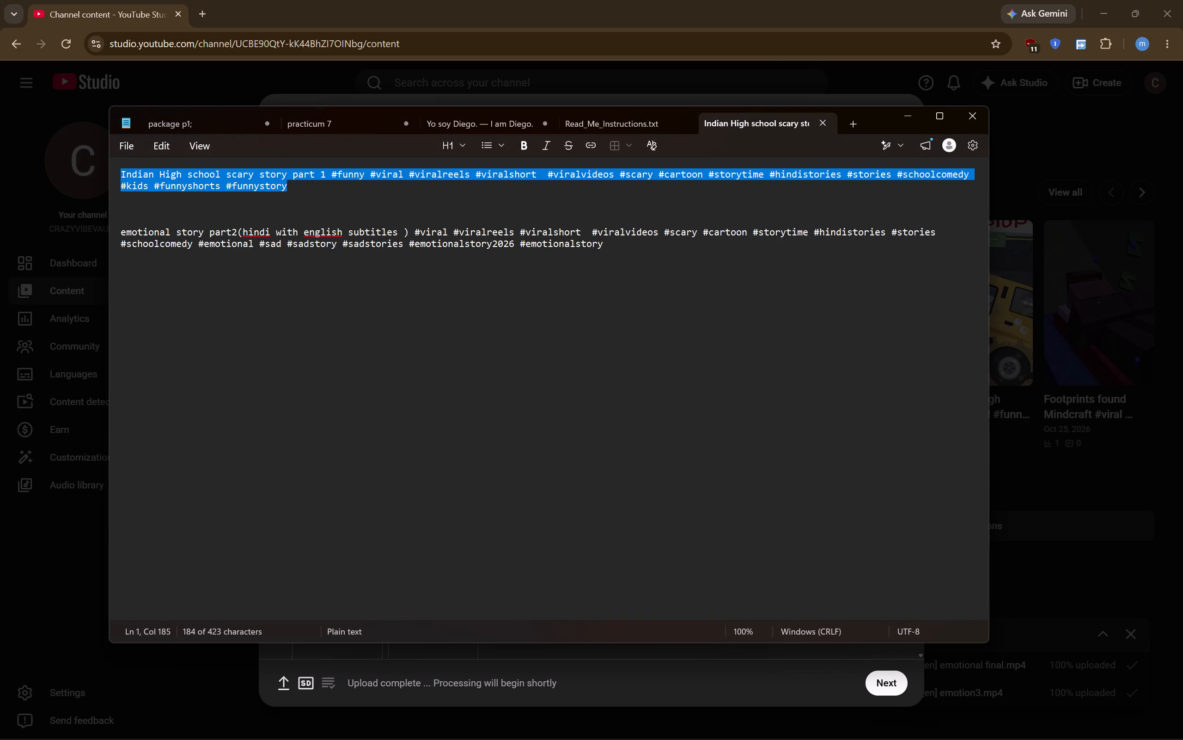
left_click_drag(122, 230, 647, 250)
right_click(576, 233)
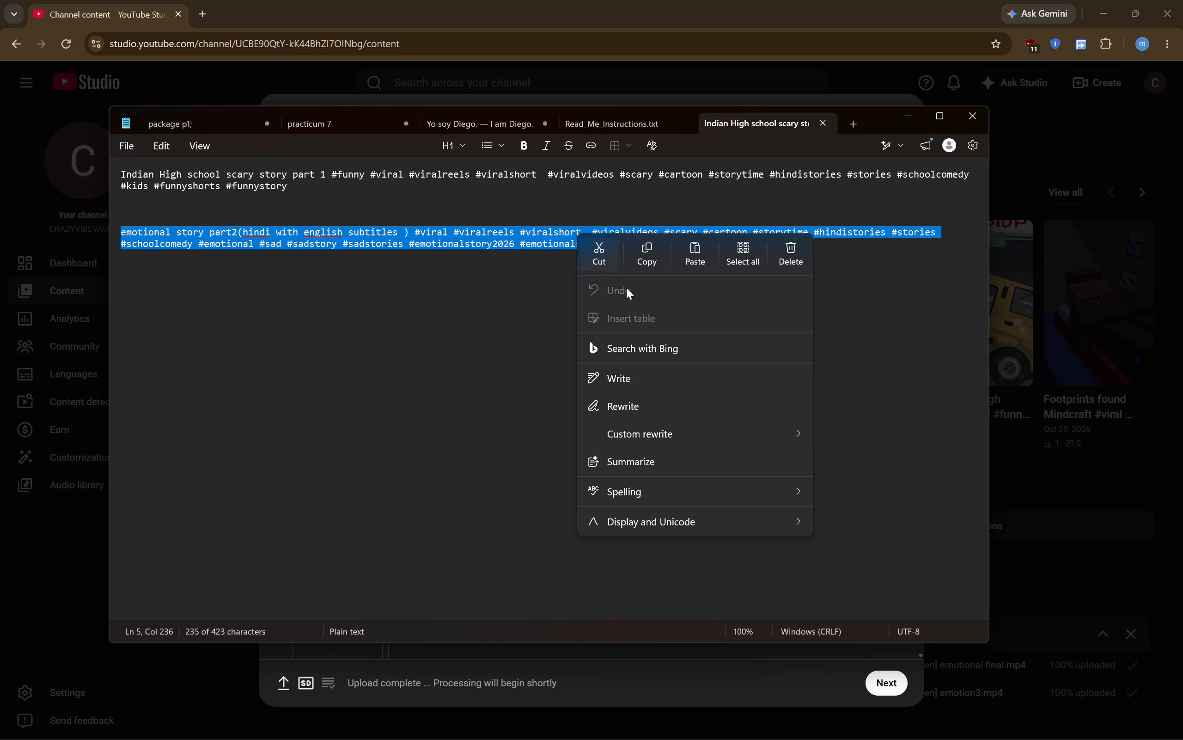
left_click(640, 266)
left_click(1166, 420)
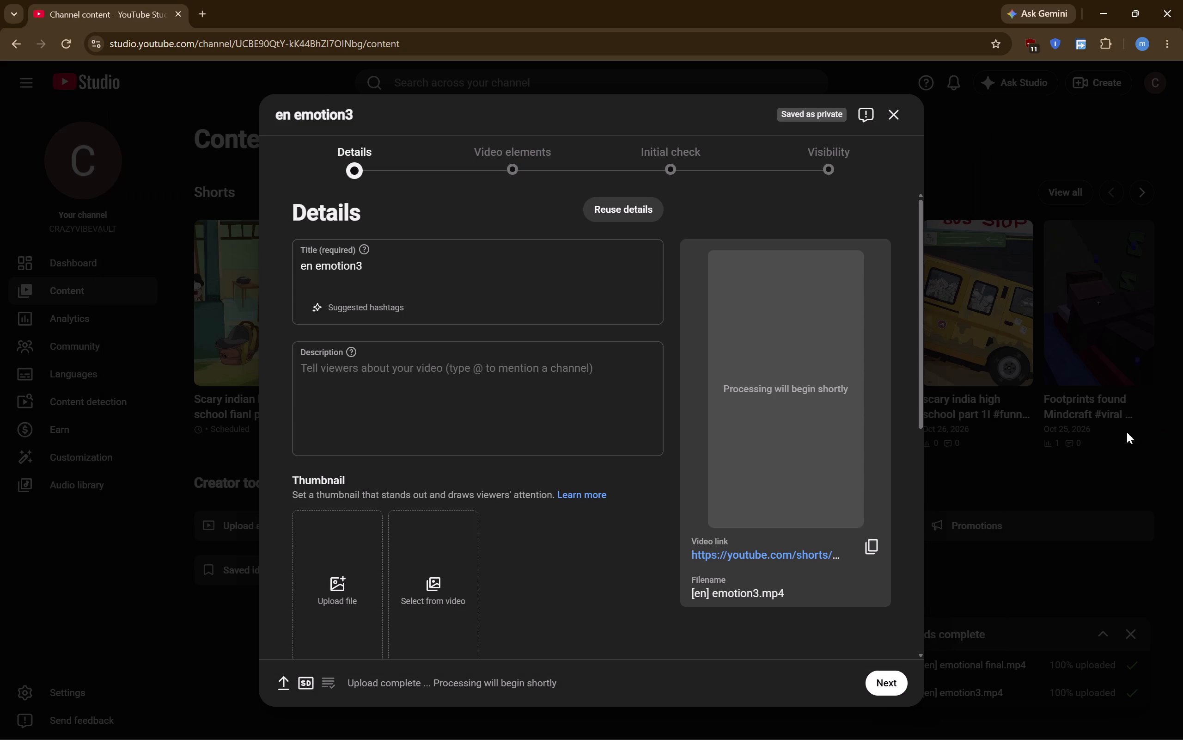
Replace the emotion3 video's title with "emotional hindi story Part 3".
left_click(475, 282)
left_click(466, 266)
left_click_drag(385, 269, 218, 265)
type("emotia")
key("BackSpace")
type("onal")
key("space")
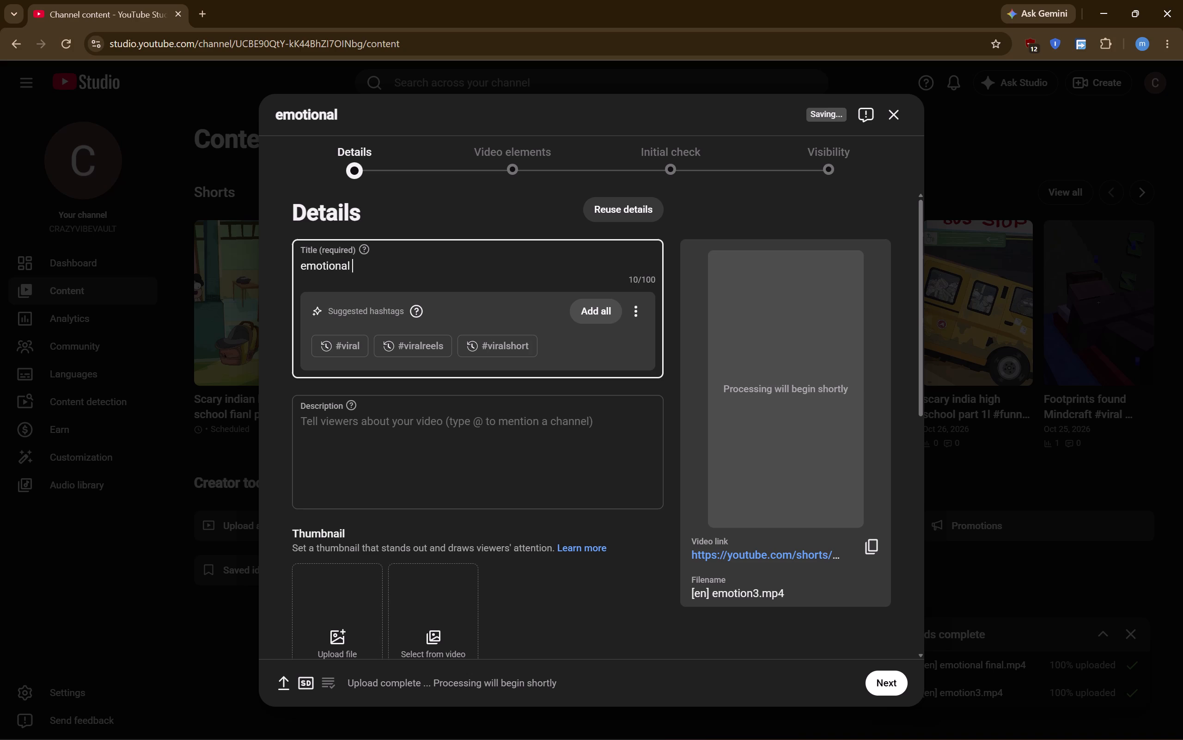
type("hindi sot")
key("BackSpace")
key("BackSpace")
type("tory")
key("space")
key("BackSpace")
key("space")
type("Part 3")
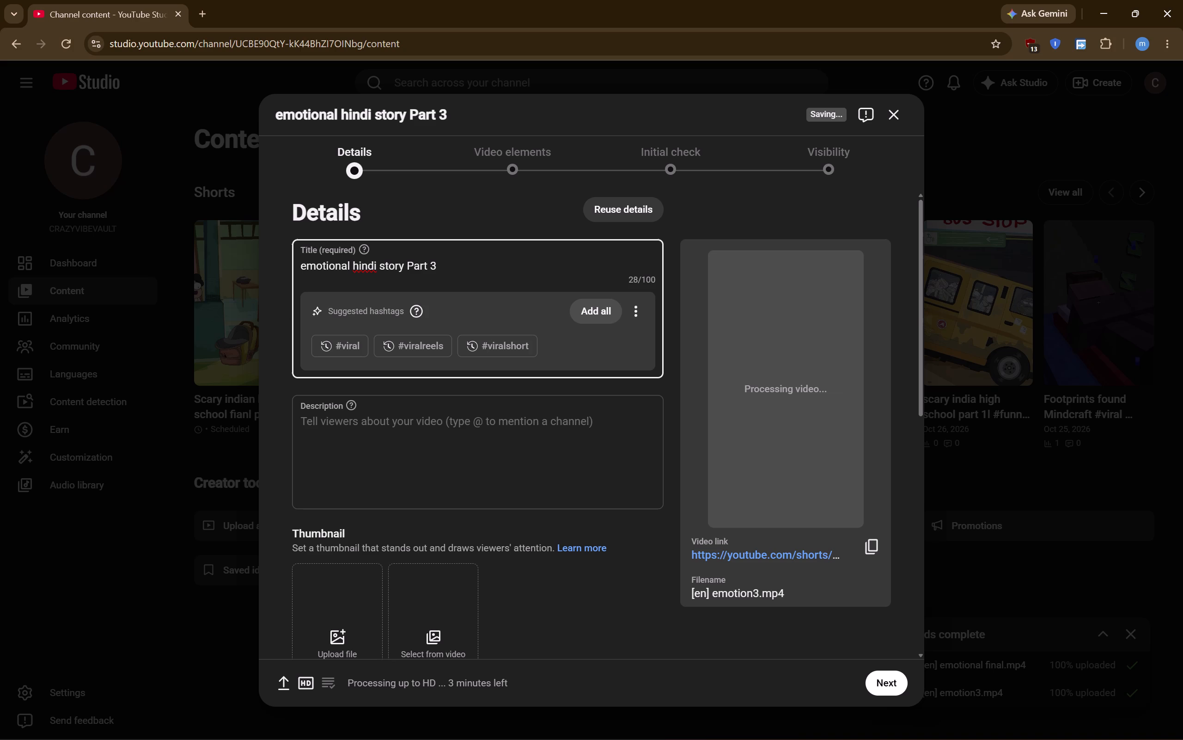
Paste the copied text as the video's description and change its part number to 3, followed by a space.
left_click(577, 382)
left_click(520, 404, "ctrl")
key("ctrl+v")
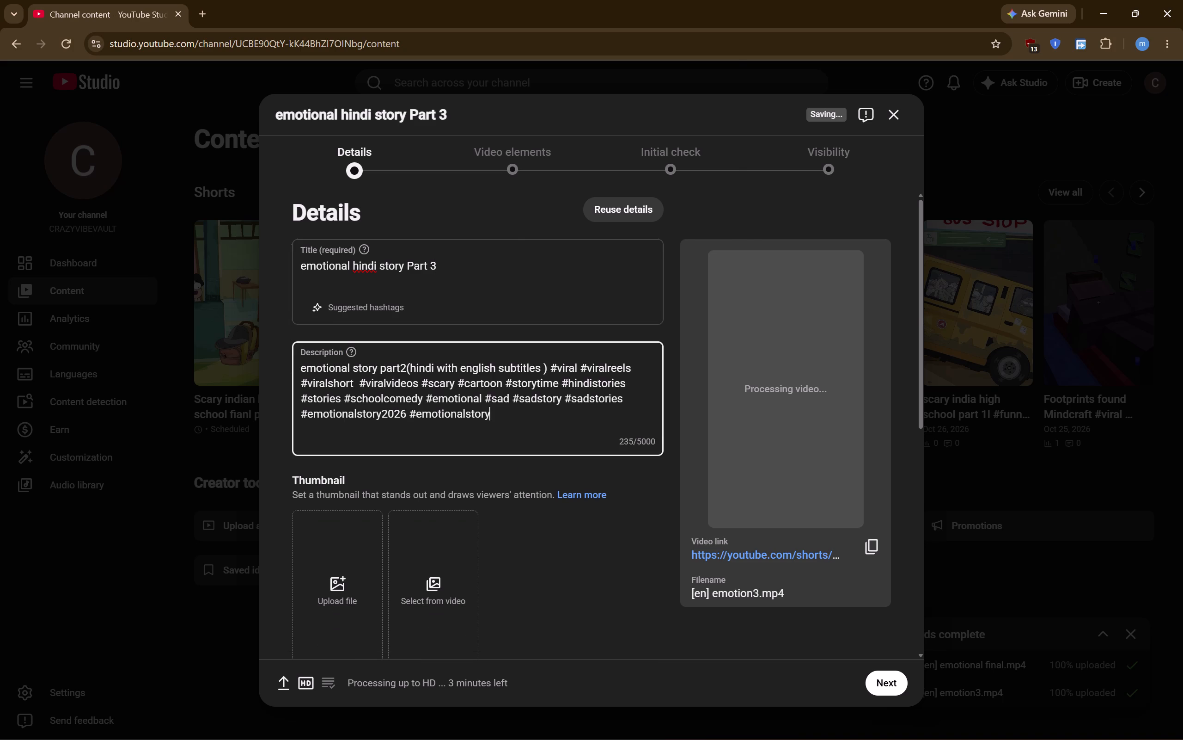
left_click(523, 445)
left_click(409, 364)
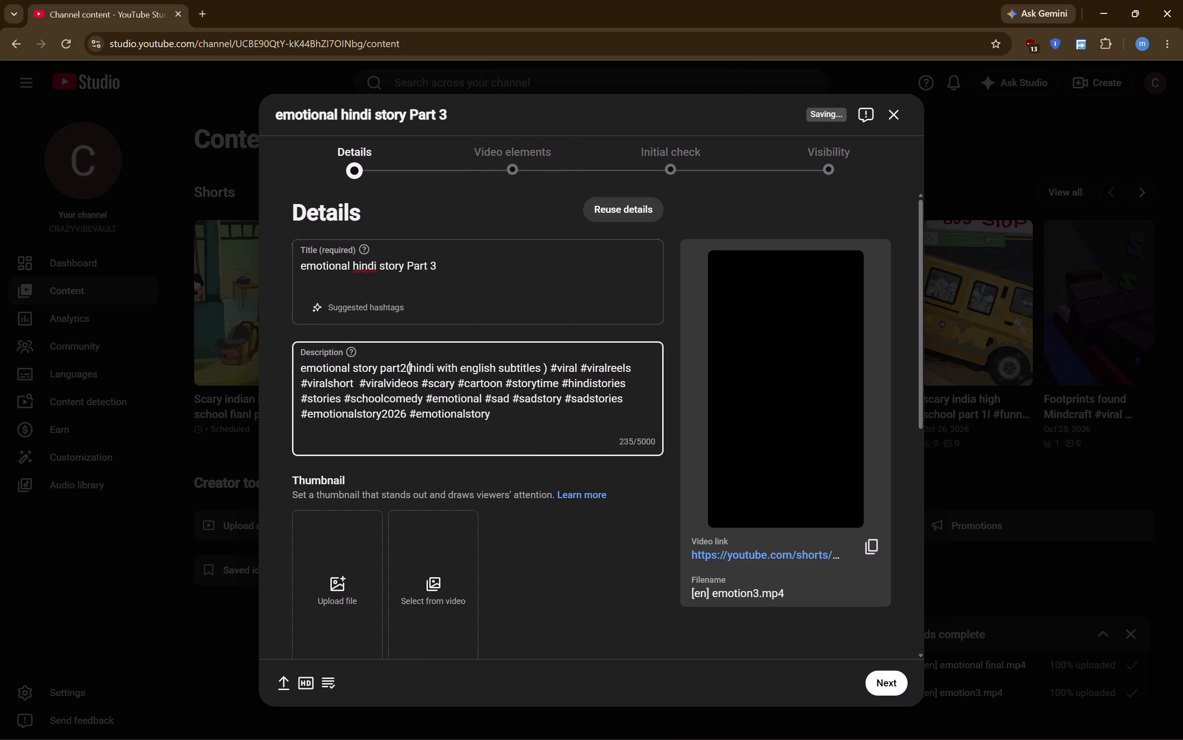
key("Left")
key("BackSpace")
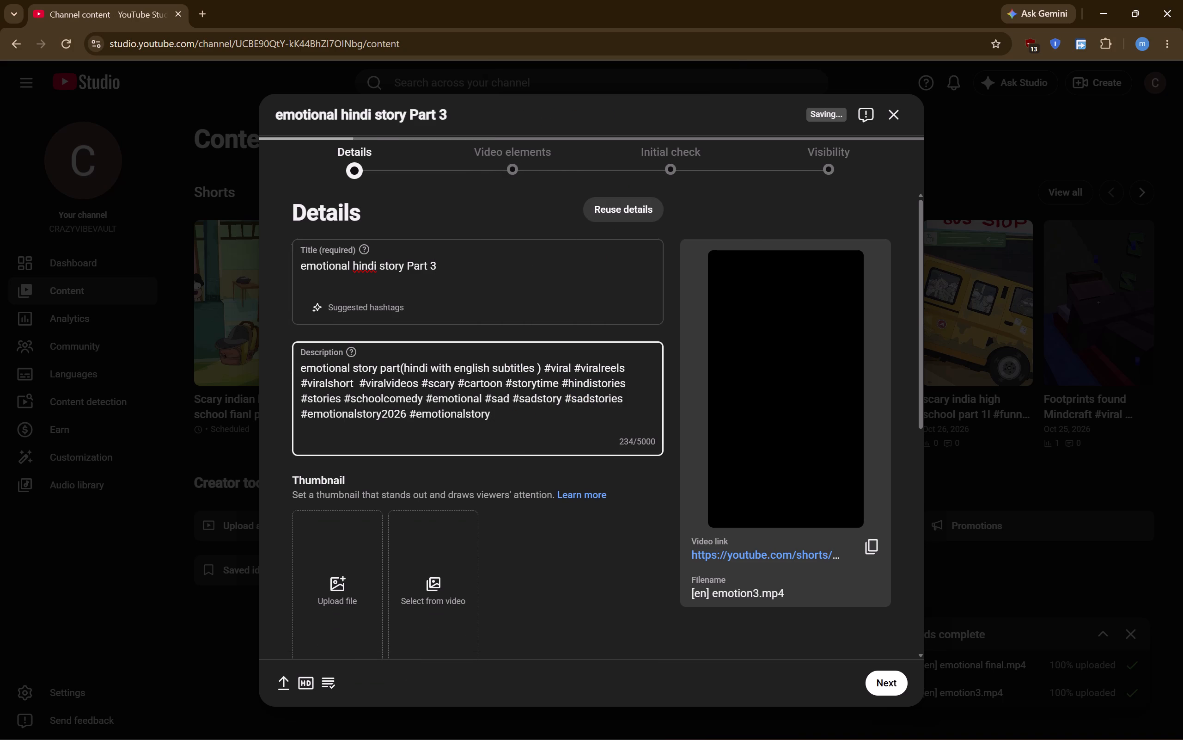
type("#")
key("space")
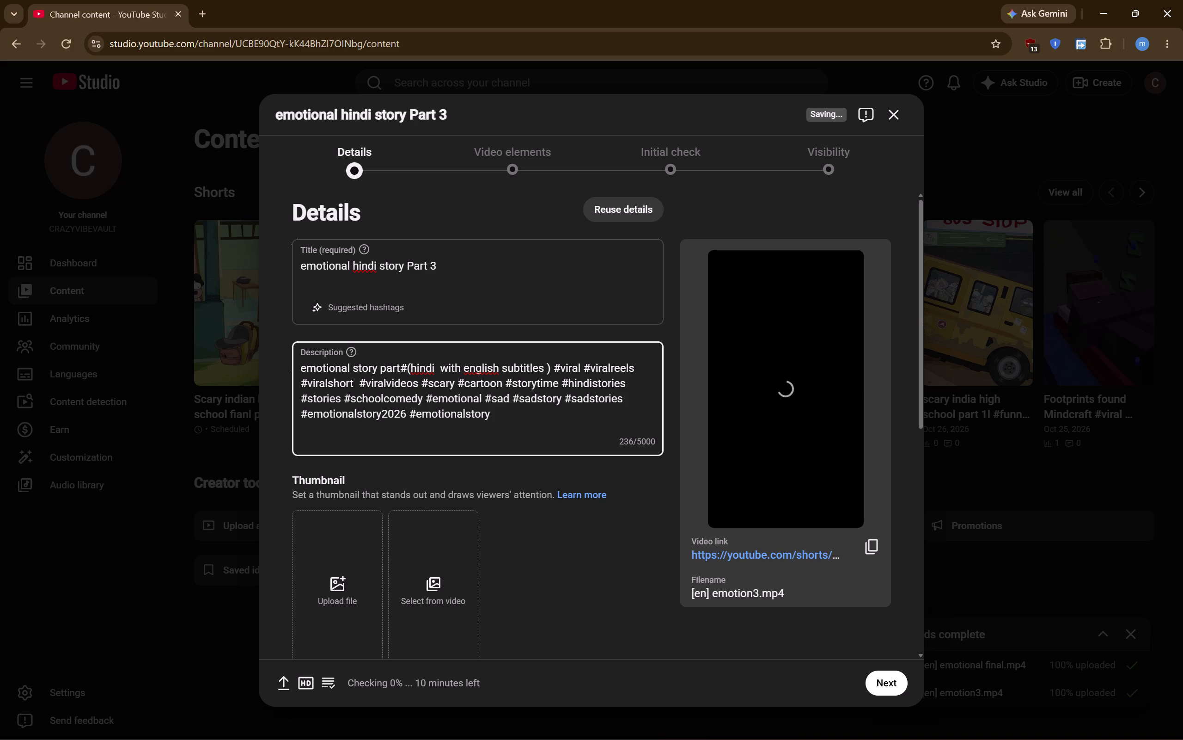
key("ctrl+z")
key("ctrl+z")
type("3")
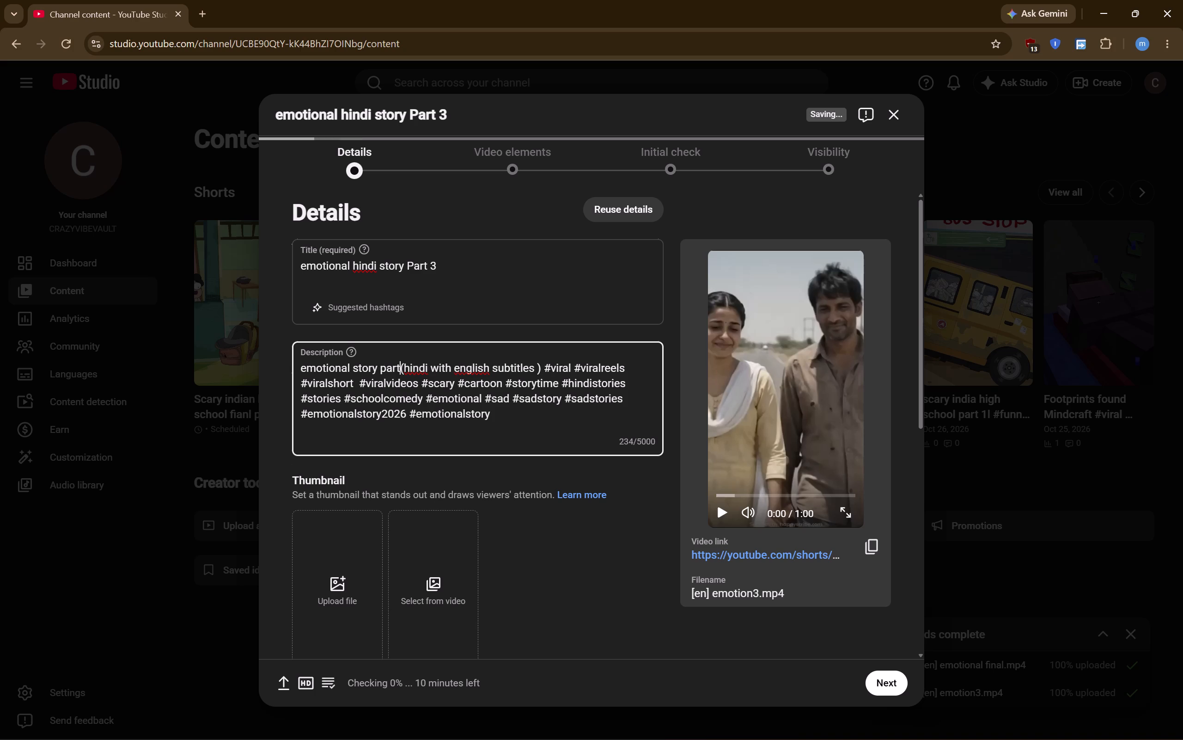
key("space")
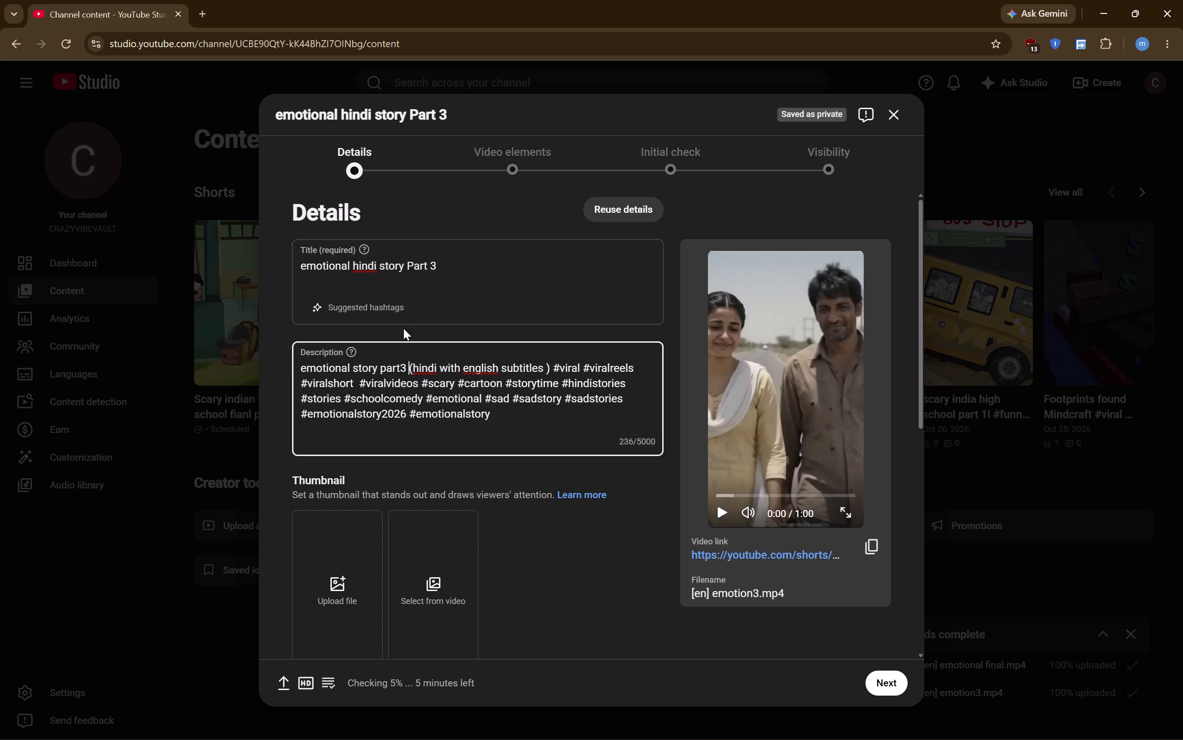
Append the suggested hashtags #viral and #viralshort to the video's title.
left_click(358, 308)
left_click(367, 343)
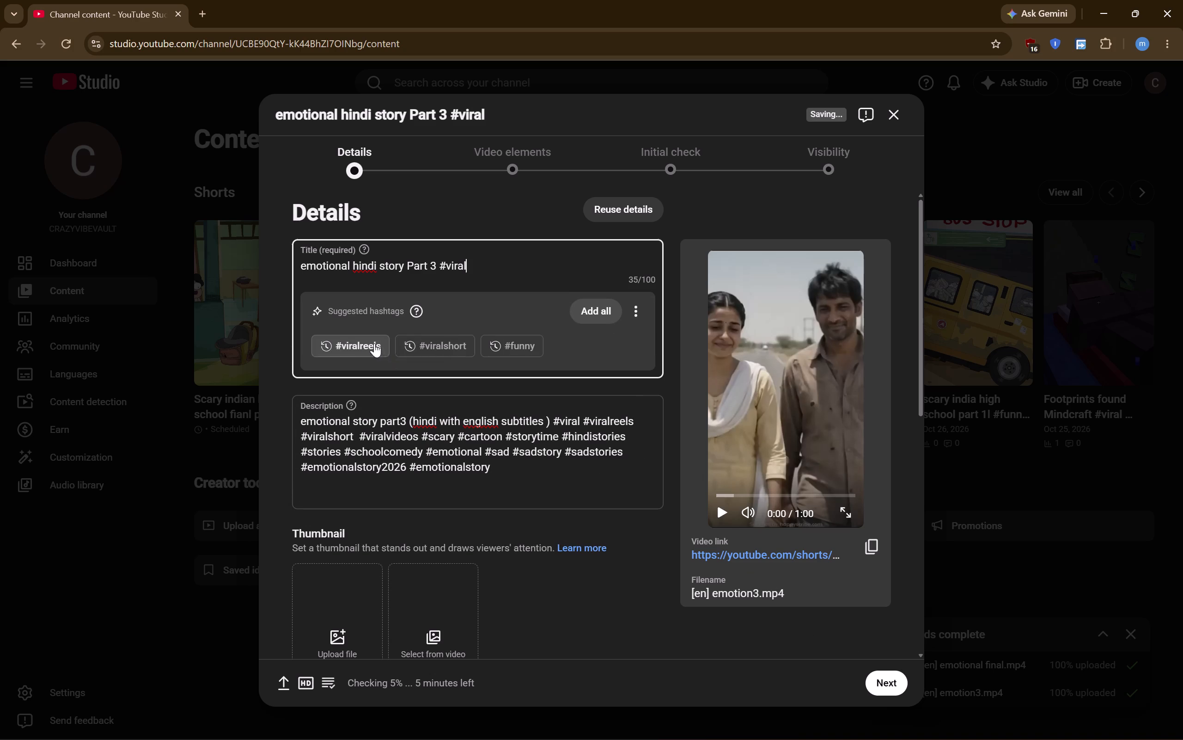
left_click(406, 346)
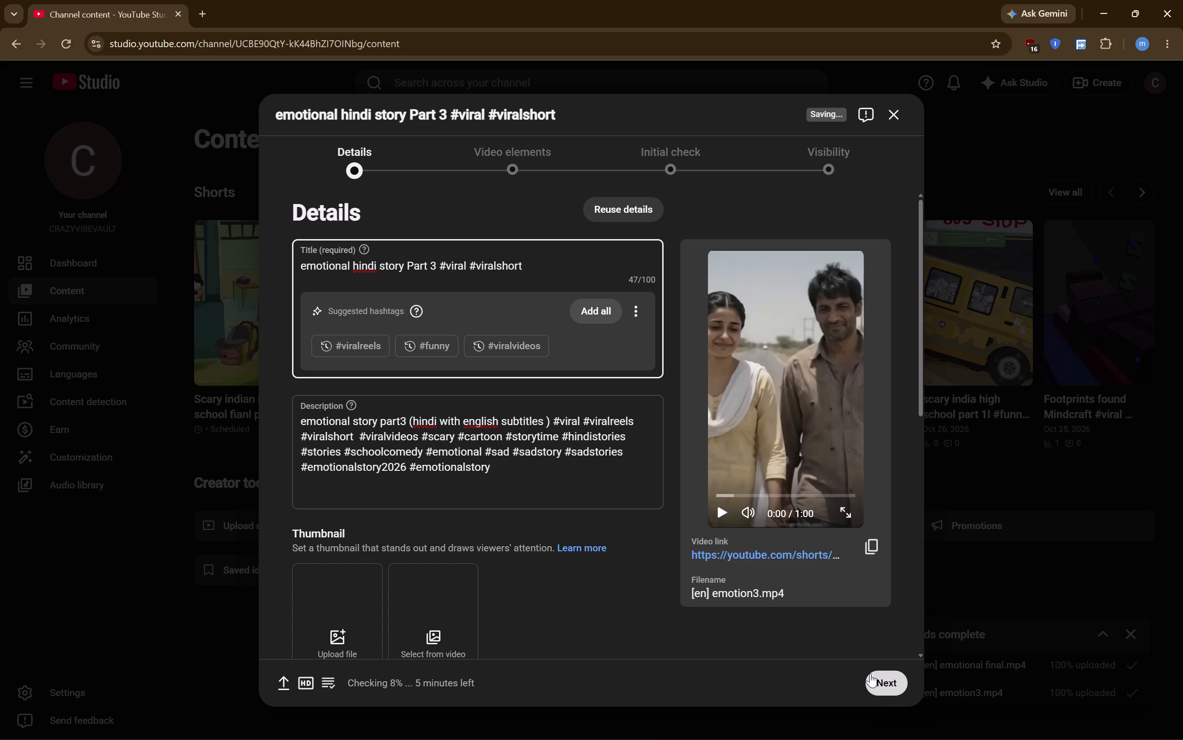
Set the video's audience to "No, it's not made for kids" and advance to the Video elements stage.
left_click(870, 673)
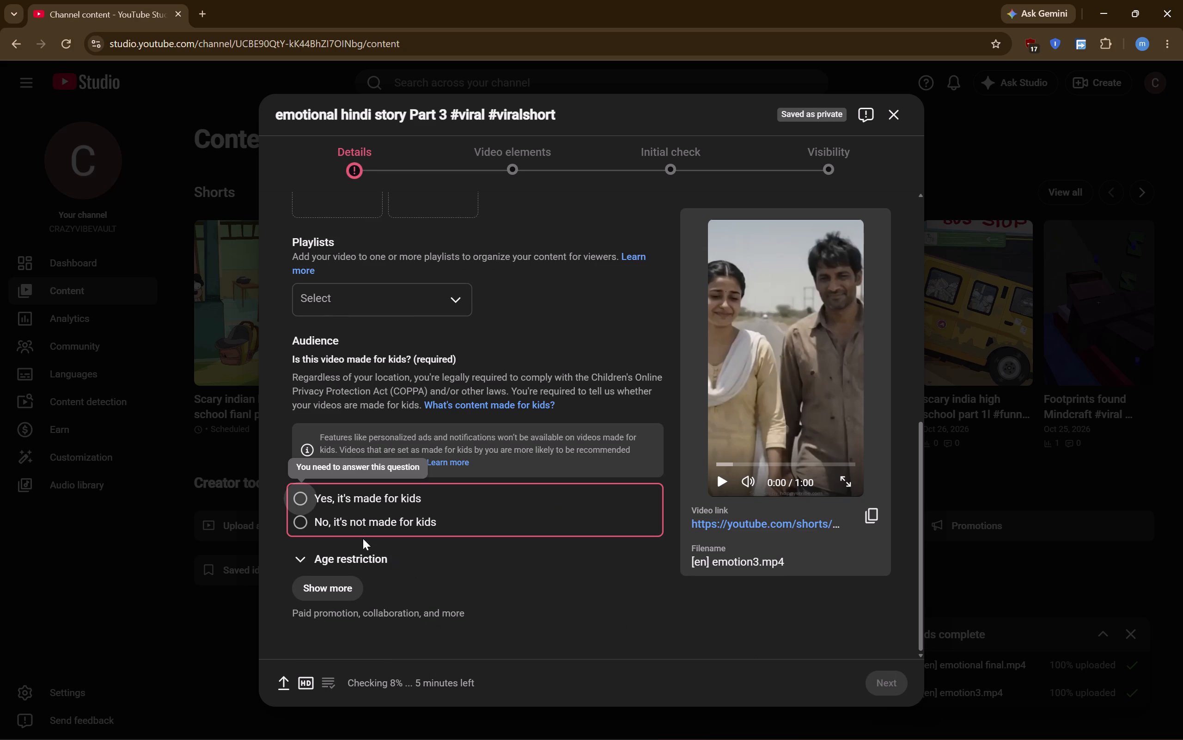
left_click(360, 532)
left_click(373, 522)
left_click(876, 681)
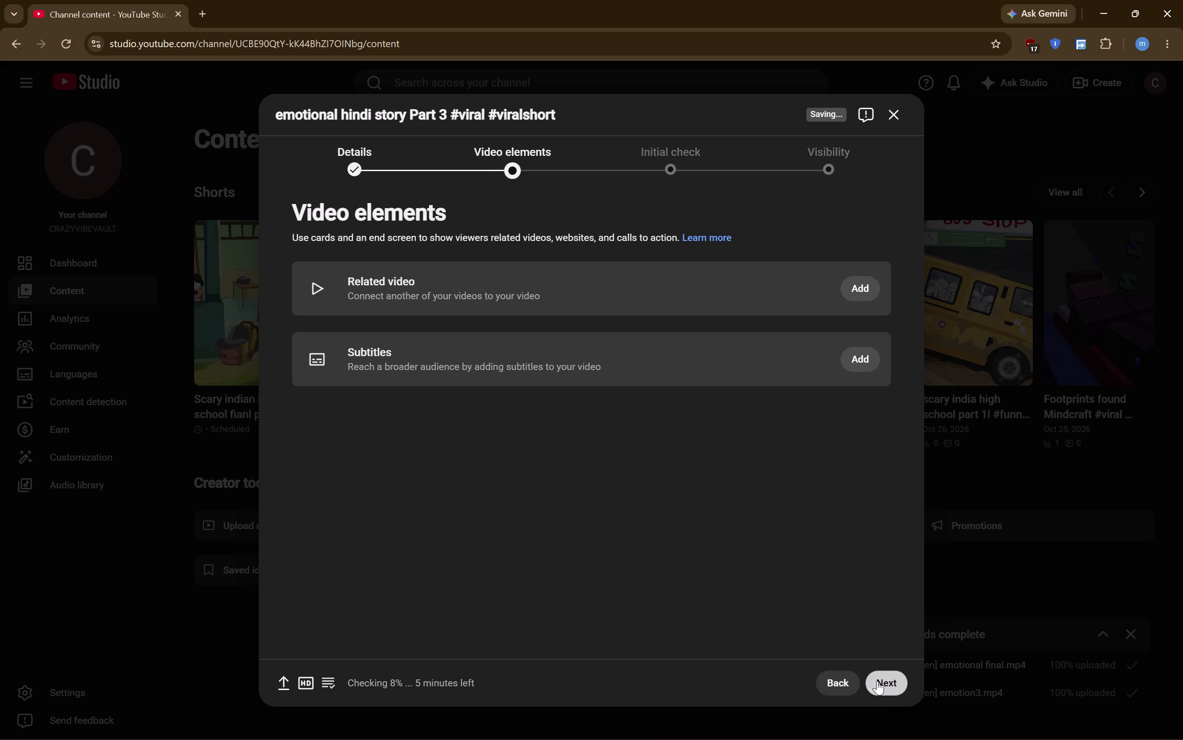
Advance to the Visibility stage and set the public release to Oct 28, 2026 at 10:00 AM.
left_click(878, 672)
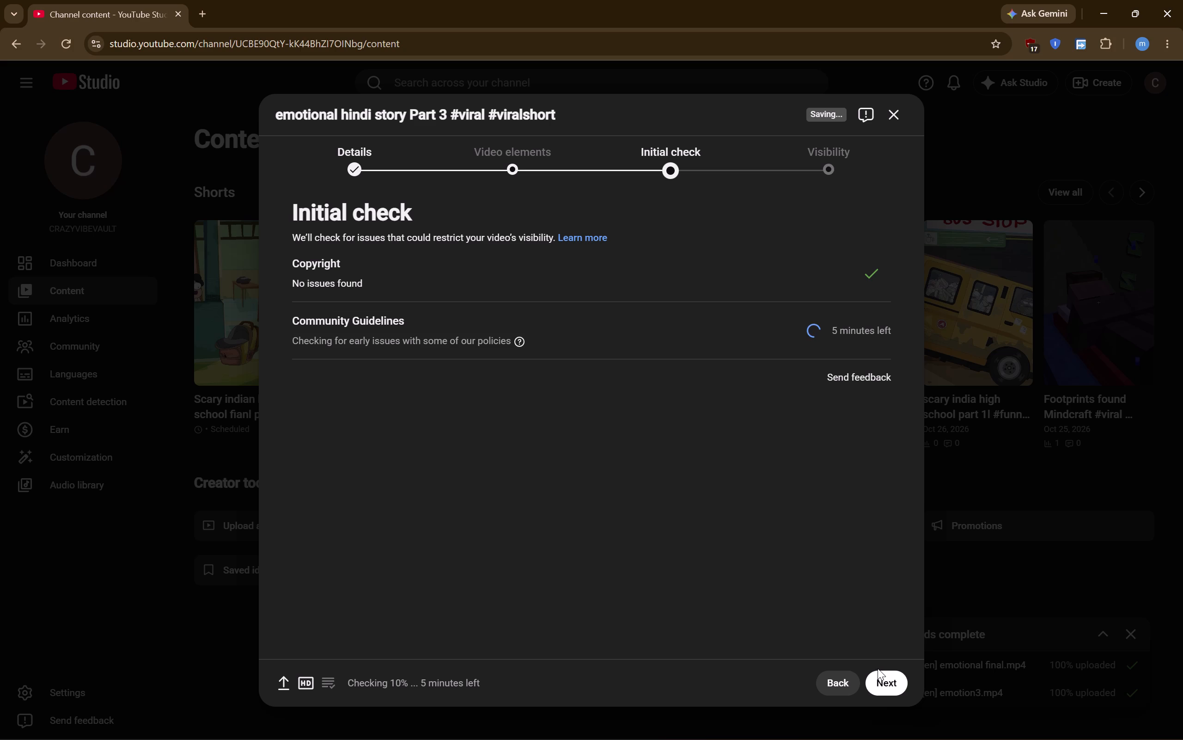
left_click(880, 671)
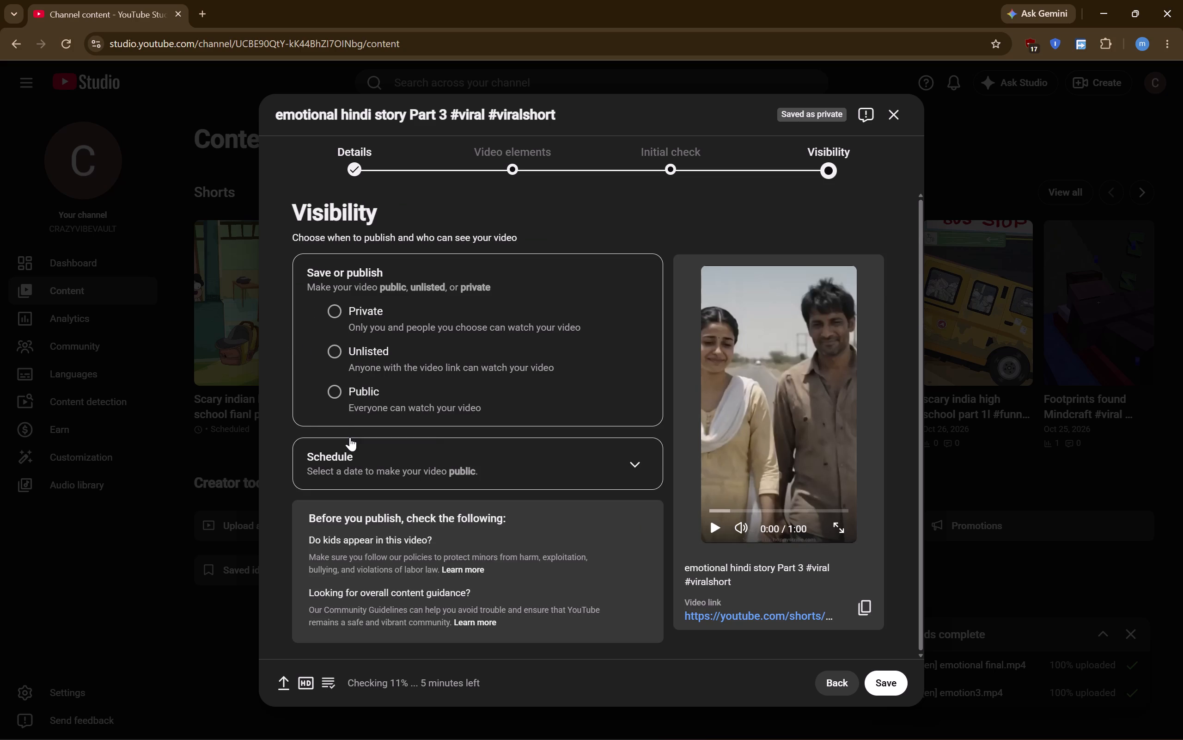
left_click(350, 437)
left_click(361, 444)
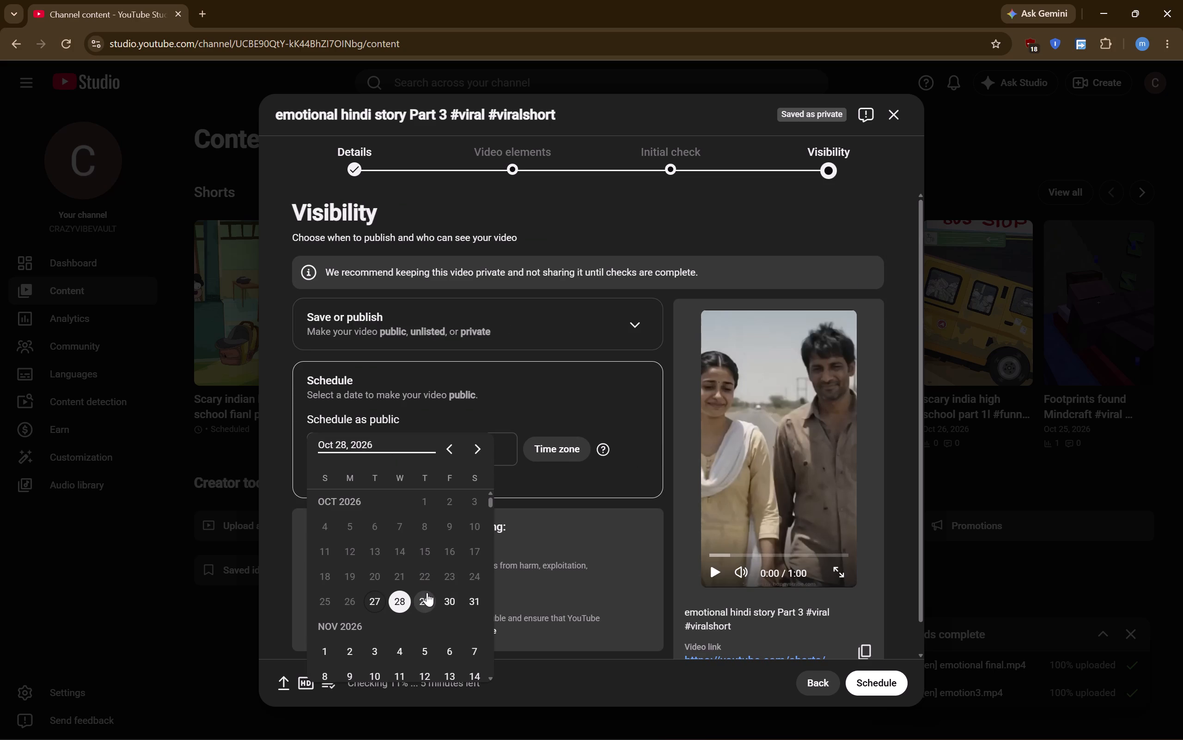
left_click(402, 600)
left_click_drag(487, 425, 488, 445)
left_click(488, 455)
scroll(467, 566, "down", 5)
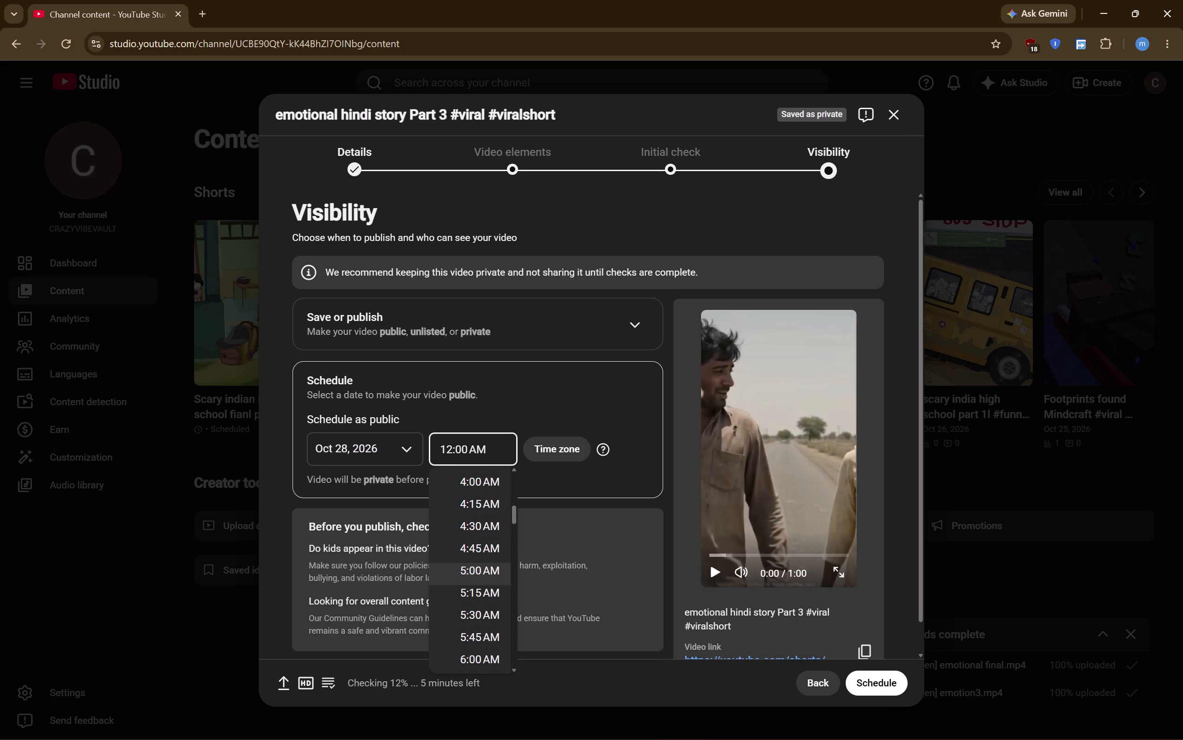
scroll(475, 564, "down", 7)
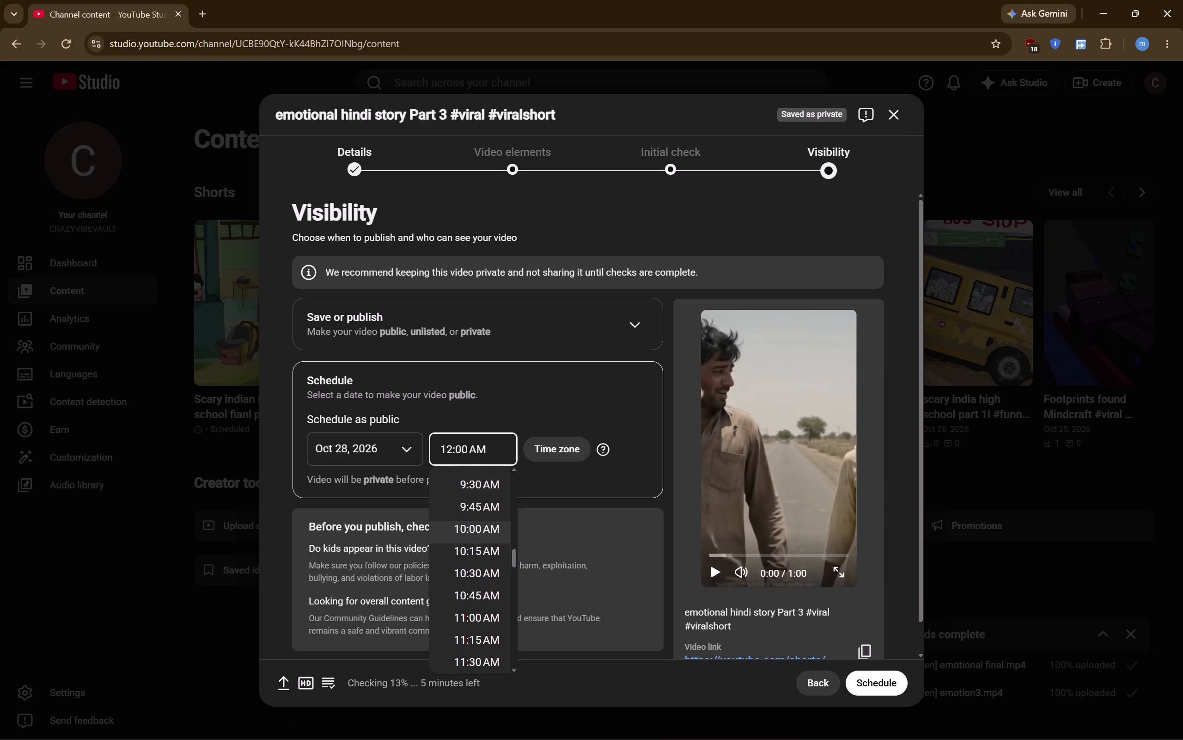
left_click(472, 528)
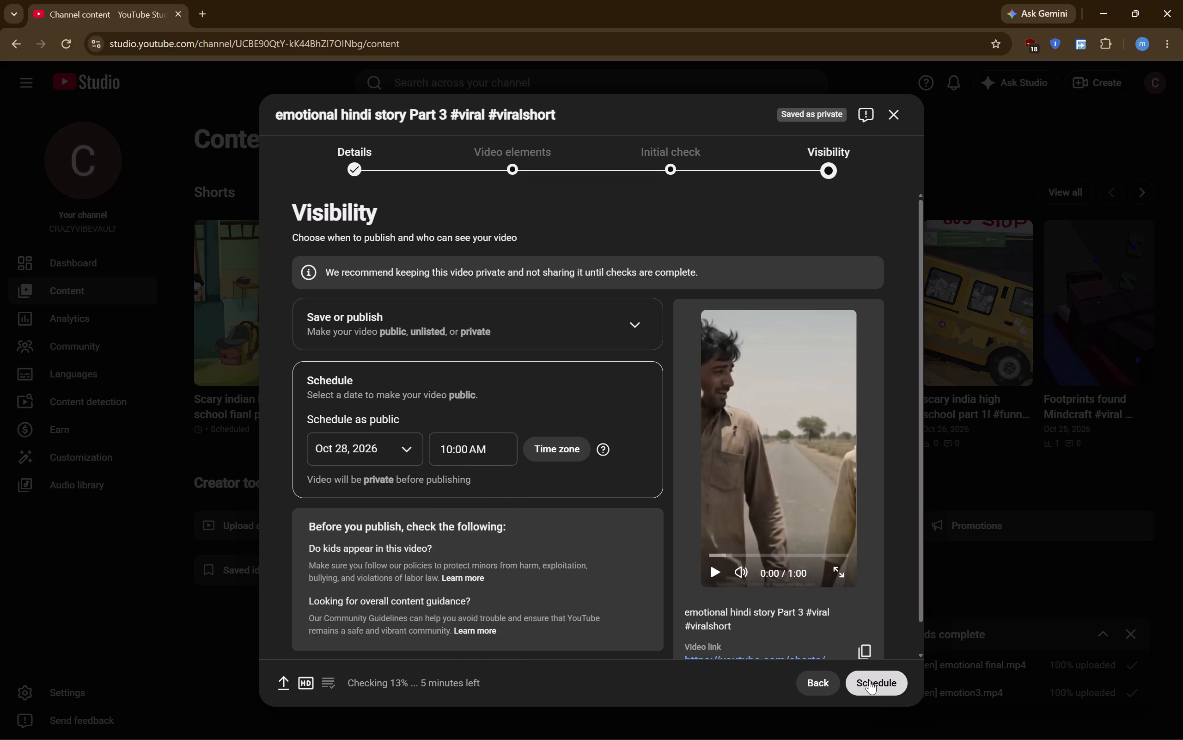
Change the release time to 10:30 AM and schedule the emotional story part 3 video.
left_click(476, 439)
left_click(493, 523)
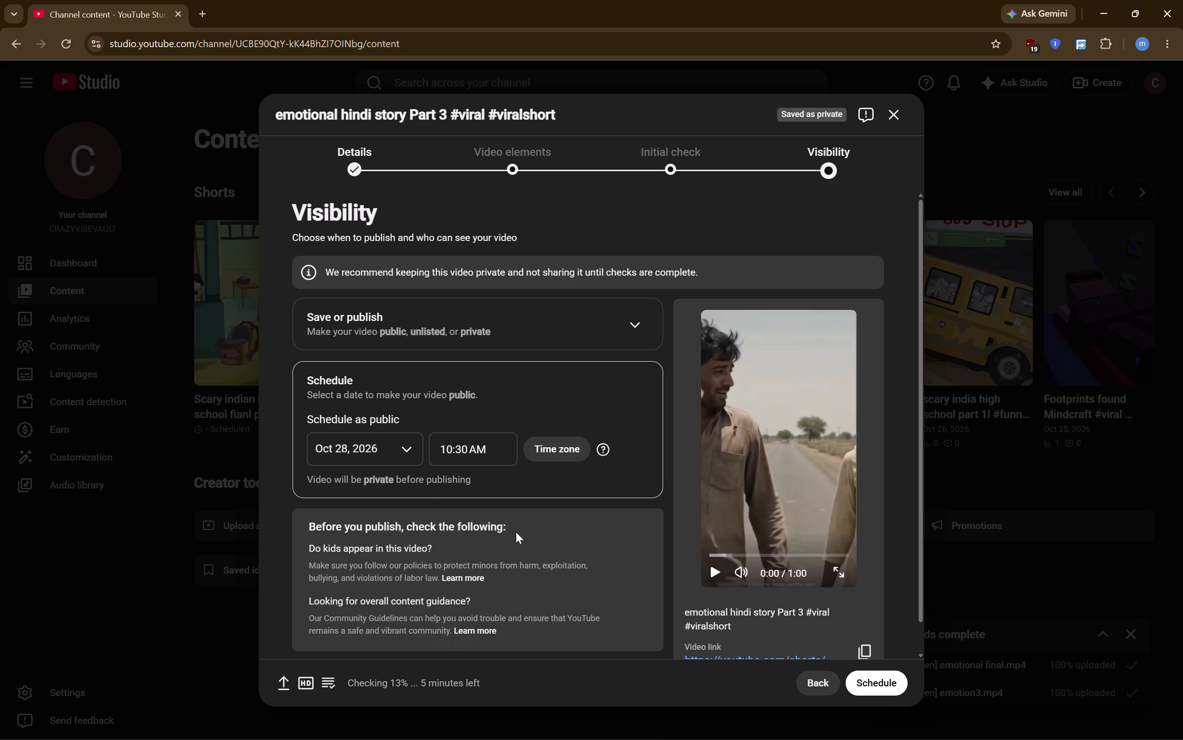
left_click(866, 683)
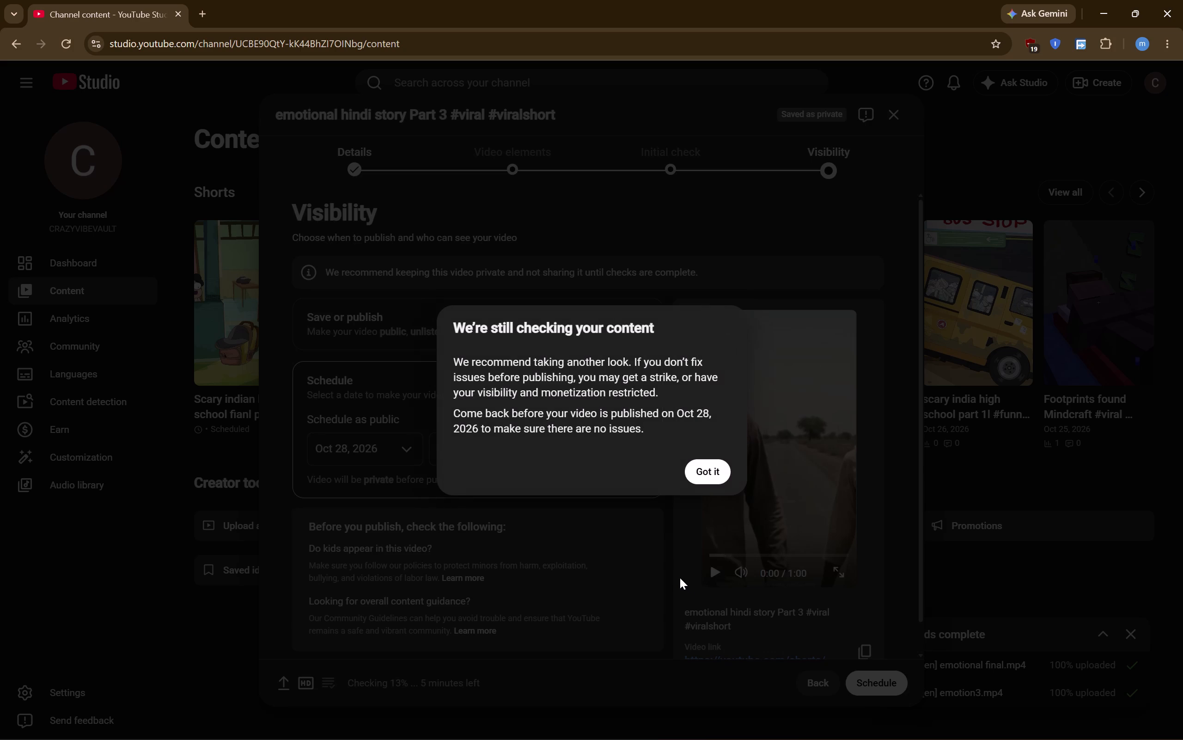
left_click(703, 475)
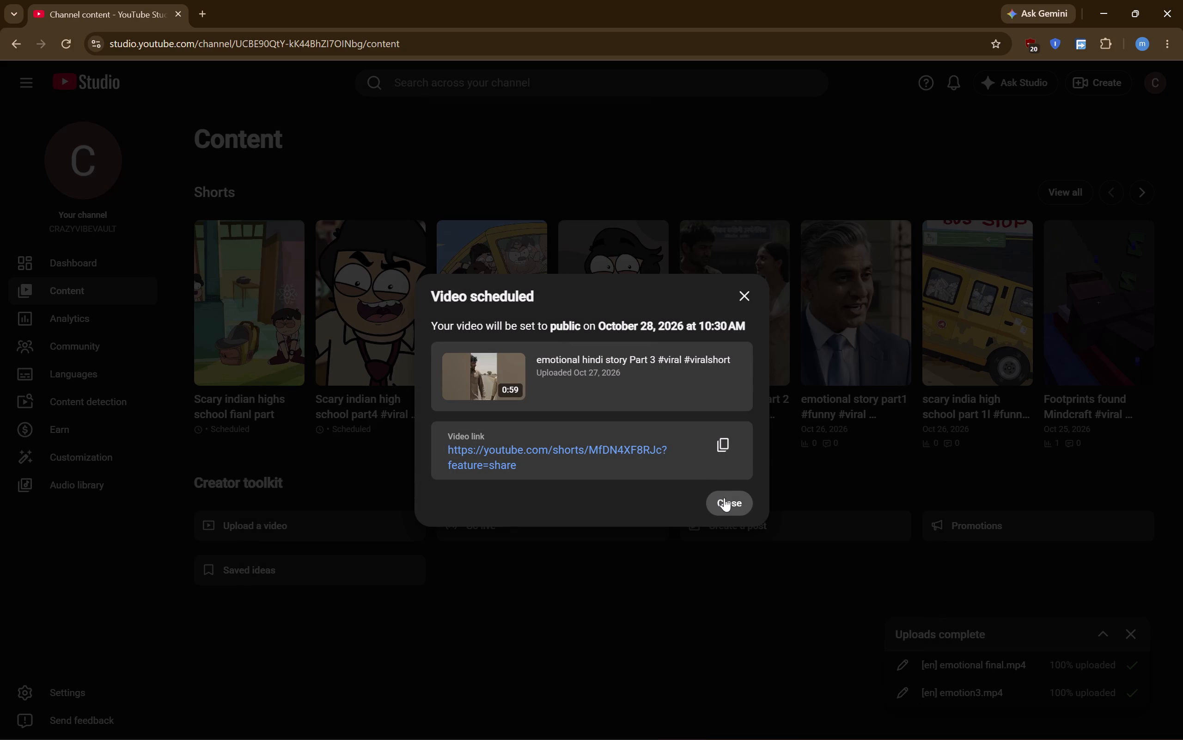
Dismiss the scheduled-video confirmation and open the details of the uploaded "[en] emotional final.mp4".
left_click(726, 499)
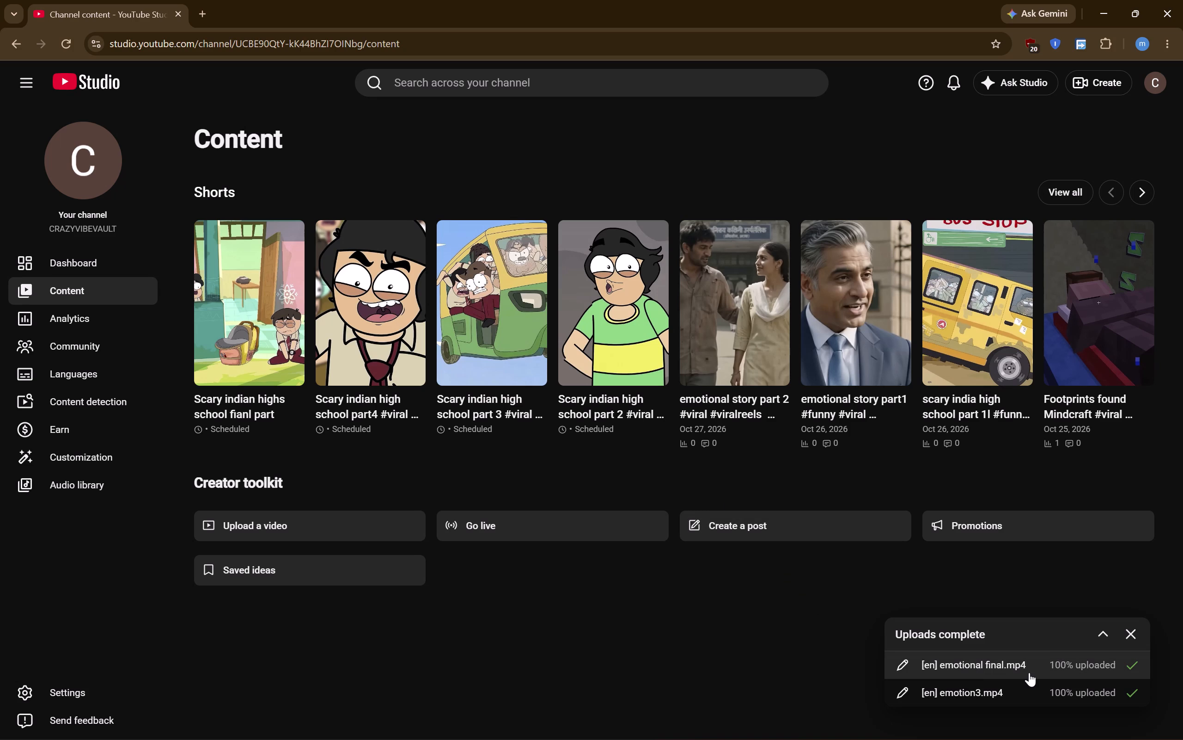
left_click(1031, 669)
Change the video's title to "emotional hindi story final part".
left_click(400, 271)
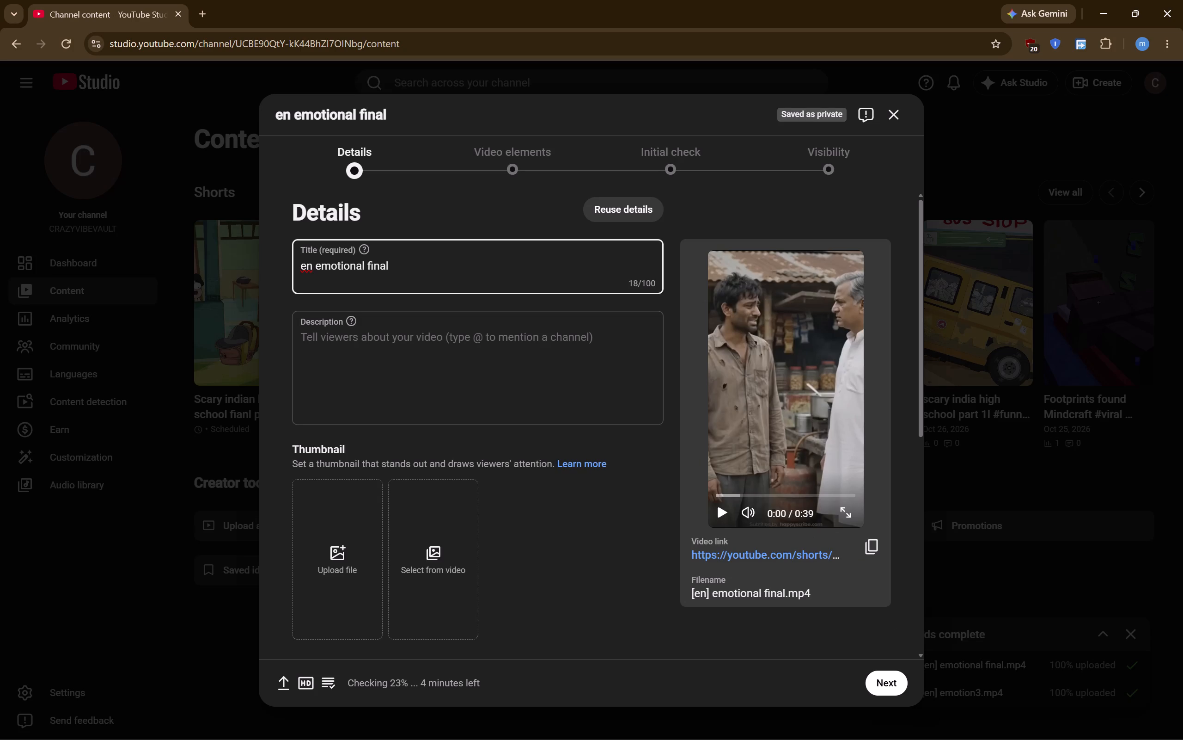
left_click_drag(317, 260, 281, 260)
key("BackSpace")
key("Right")
key("Right")
key("Right")
key("Right")
key("Right")
key("Right")
key("Right")
key("Right")
key("Right")
key("Right")
key("Right")
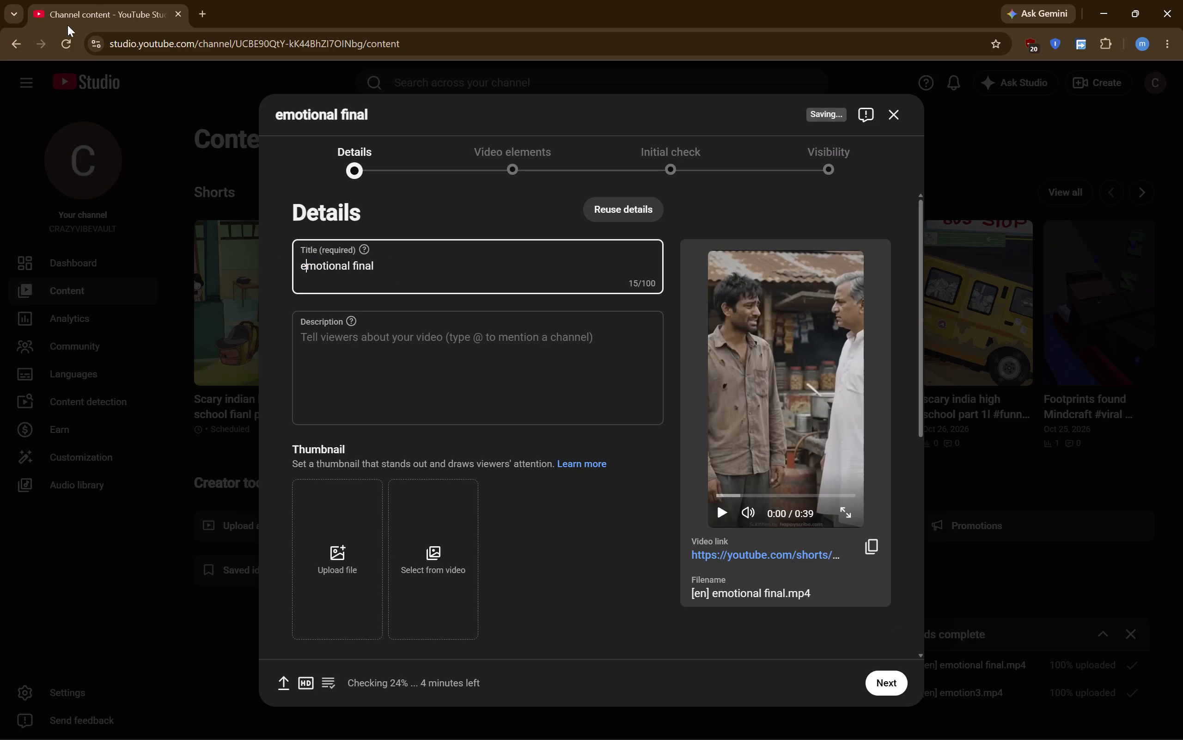
key("Left")
type("hindi story")
key("space")
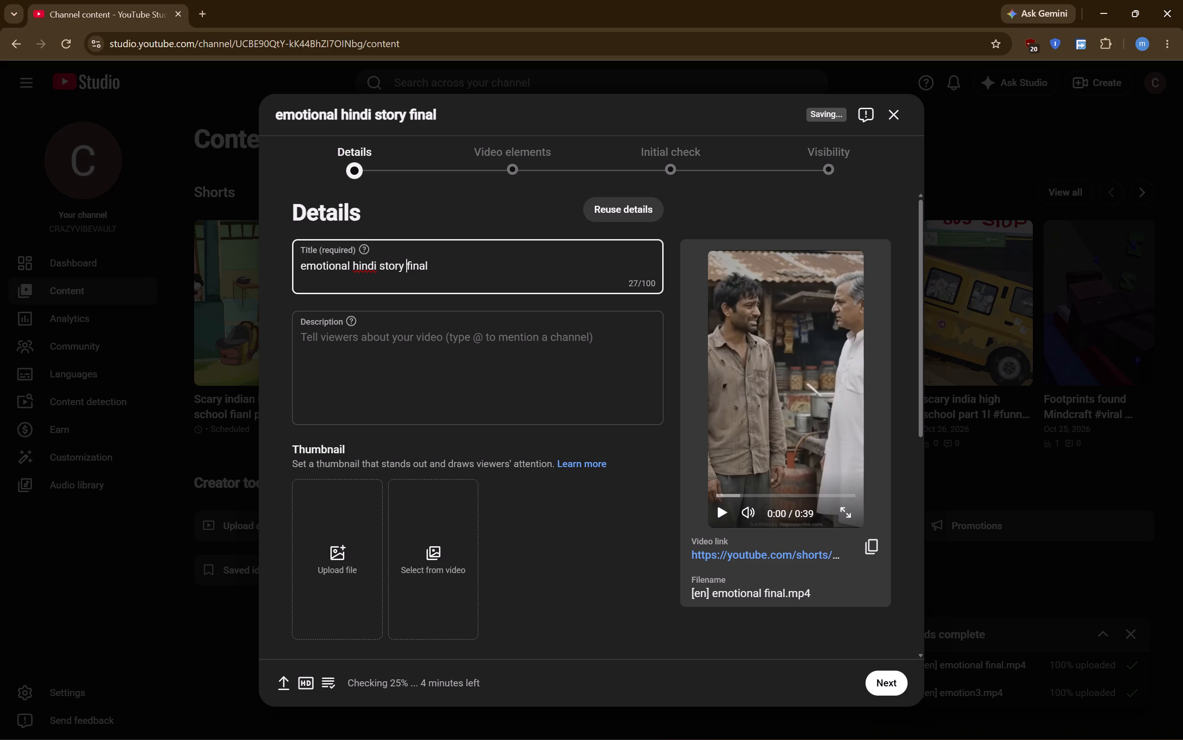
left_click(501, 263)
key("space")
type("part")
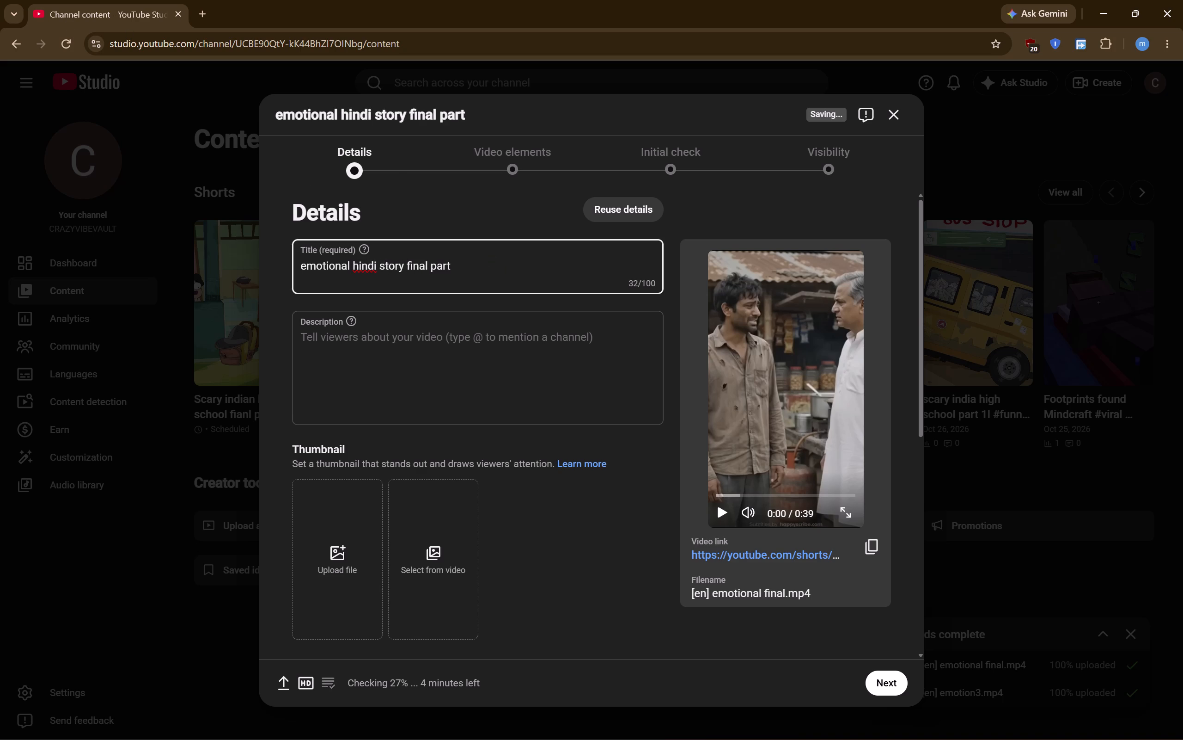
Fill the description with the copied emotional story text and hashtags, changing its opening to "emotional story part4 (hindi with english subtitles )".
key("Tab")
left_click(521, 369)
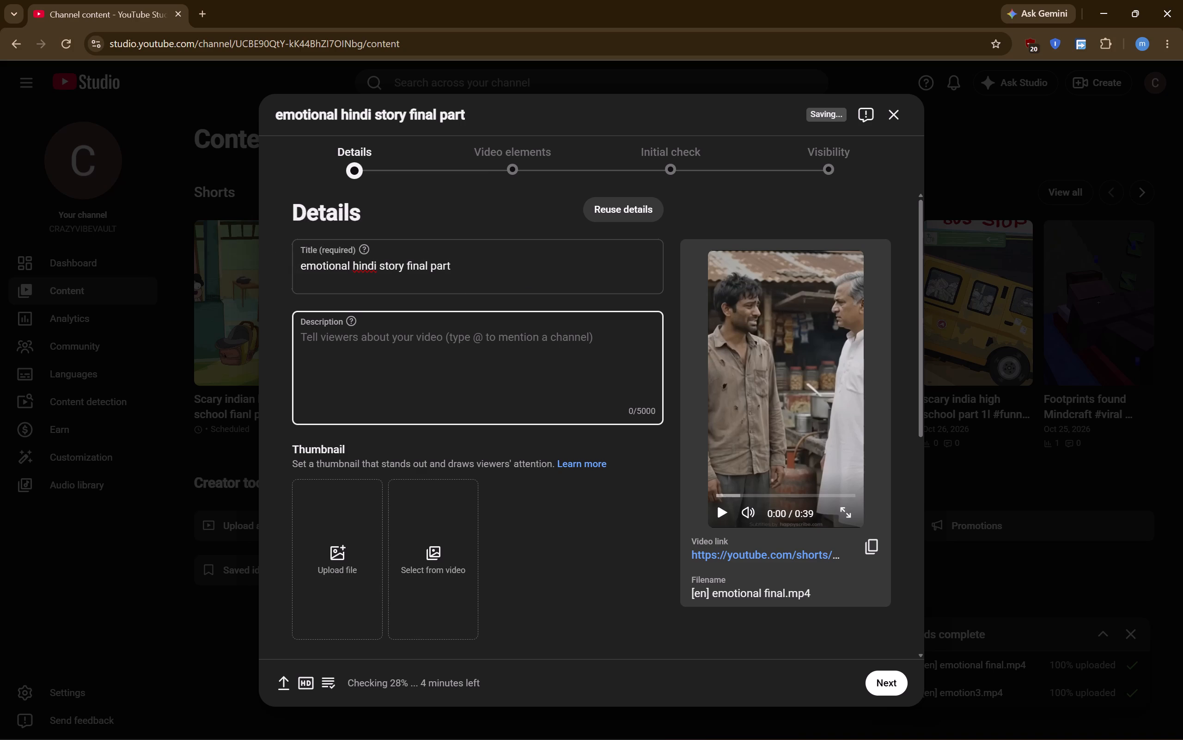
key("ctrl+v")
left_click(407, 339)
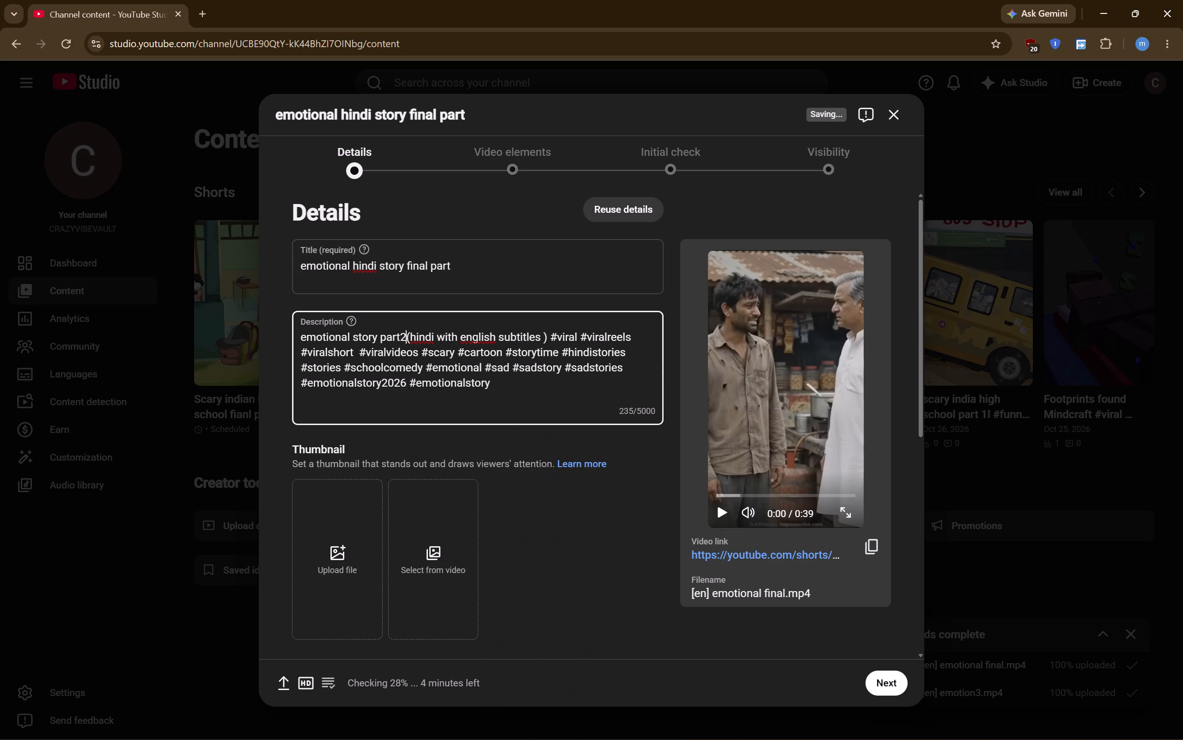
key("BackSpace")
type("4")
key("space")
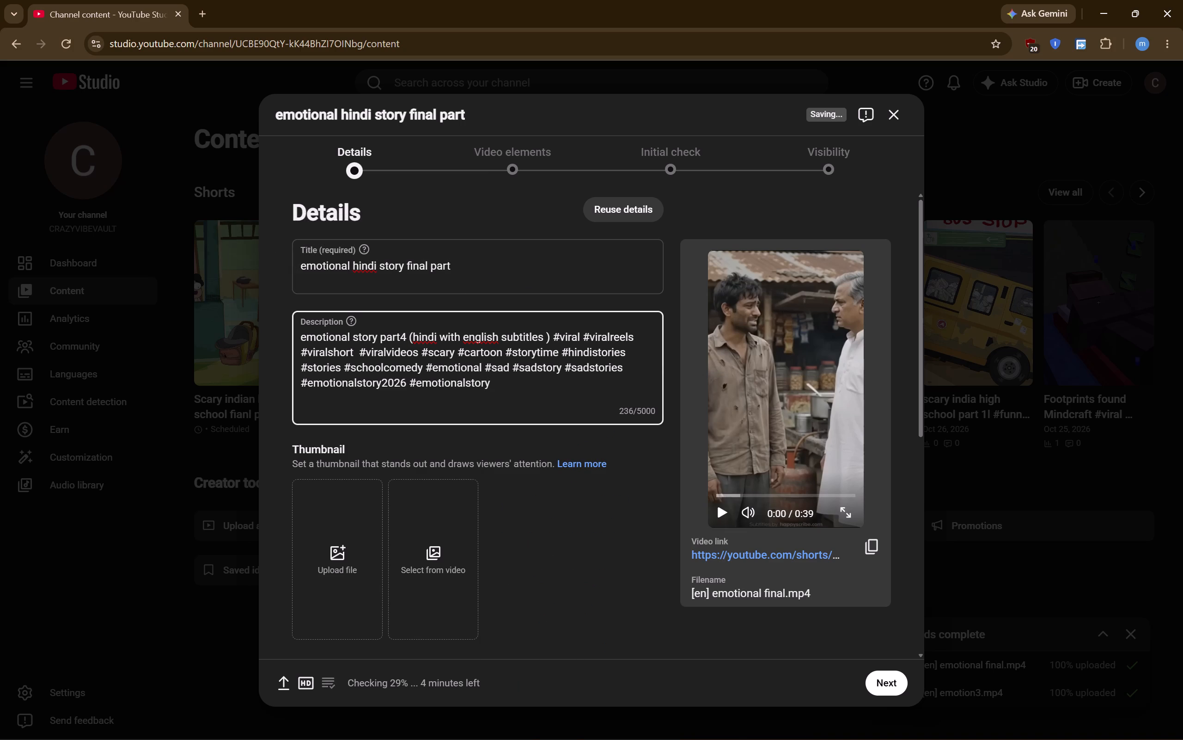
left_click(404, 336)
left_click(449, 345)
left_click(383, 446)
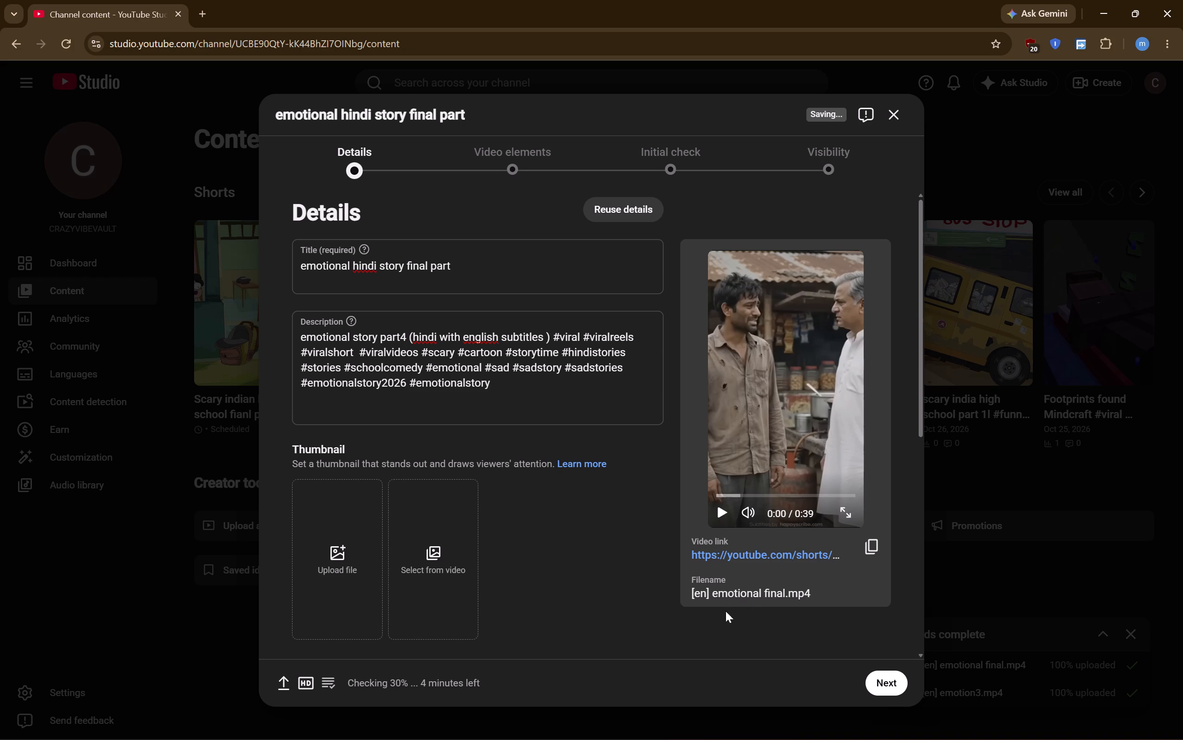
Set the video's audience to "No, it's not made for kids" and advance to the Video elements stage.
left_click(893, 678)
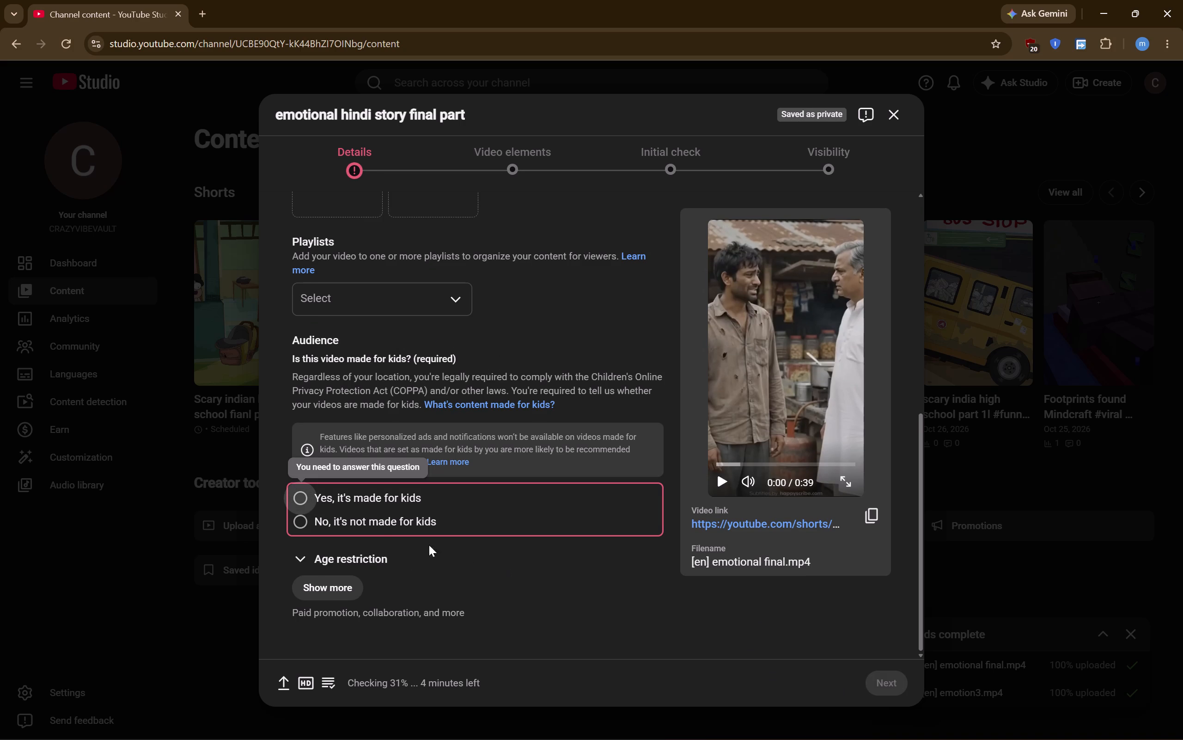
left_click(372, 522)
left_click(897, 685)
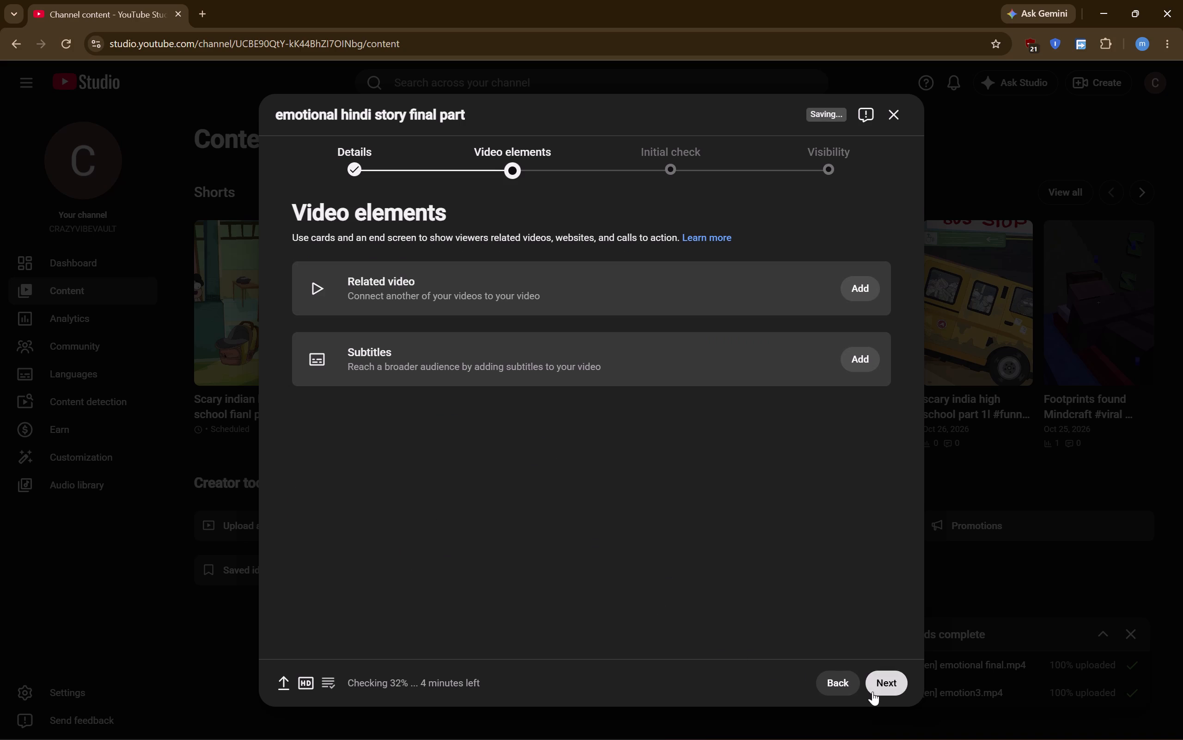
Advance to the Visibility stage and set the public release to Oct 29, 2026 at 10:30 AM.
left_click(873, 684)
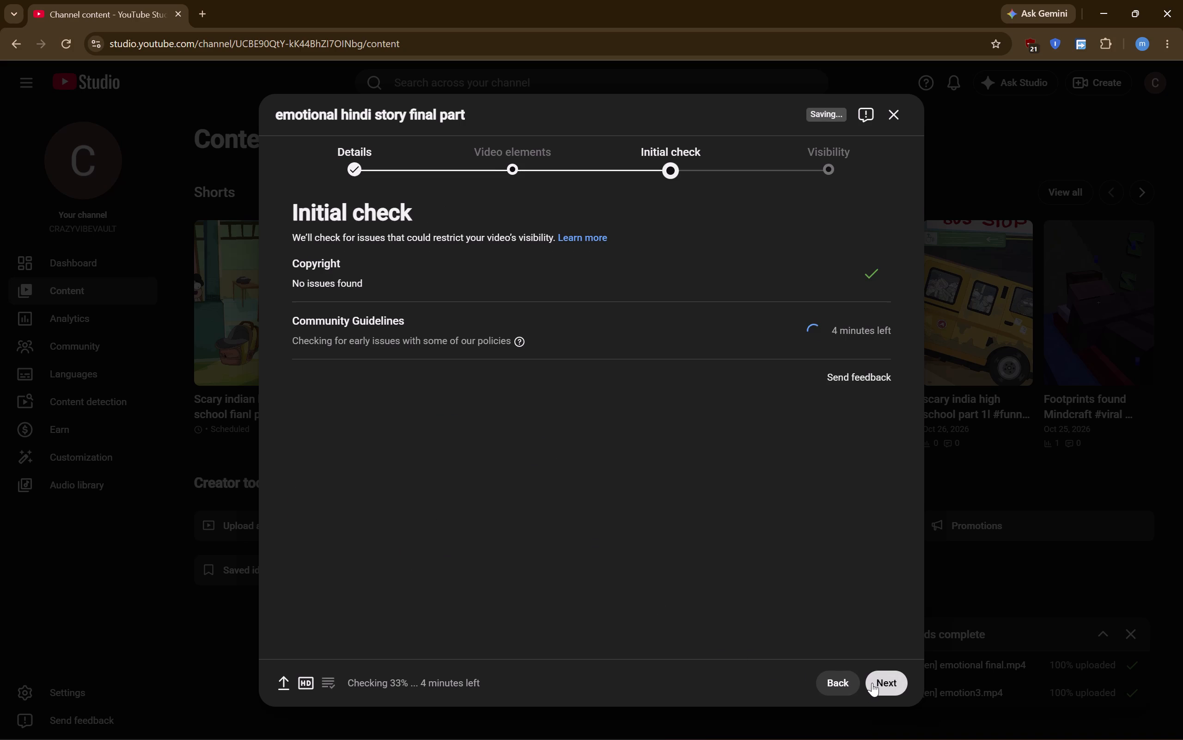
left_click(872, 683)
left_click(375, 456)
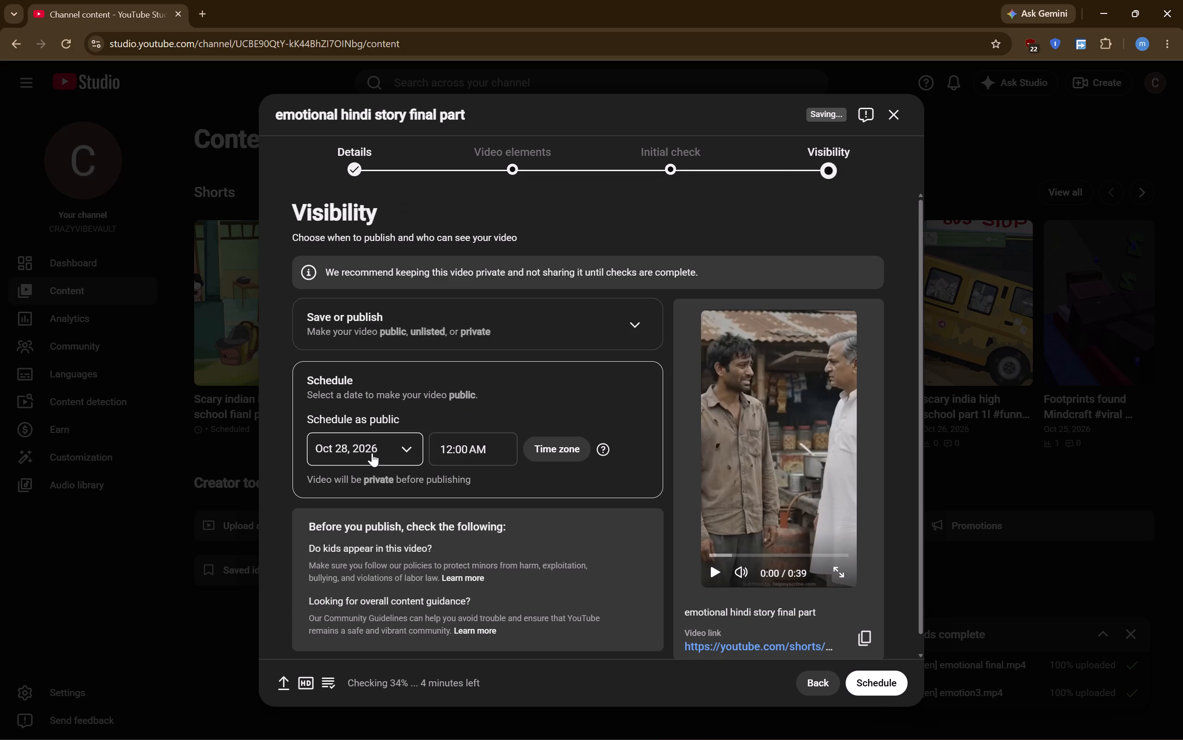
left_click(370, 438)
left_click(428, 606)
left_click(488, 444)
scroll(485, 578, "down", 5)
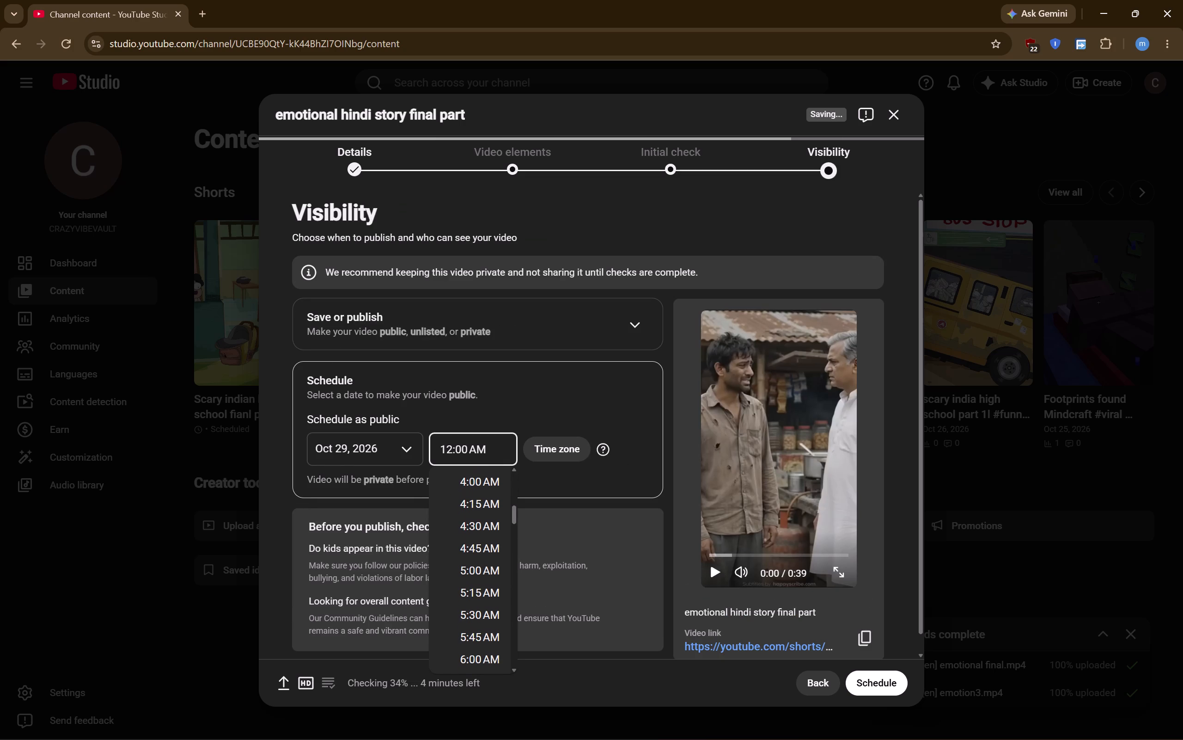
scroll(485, 578, "down", 4)
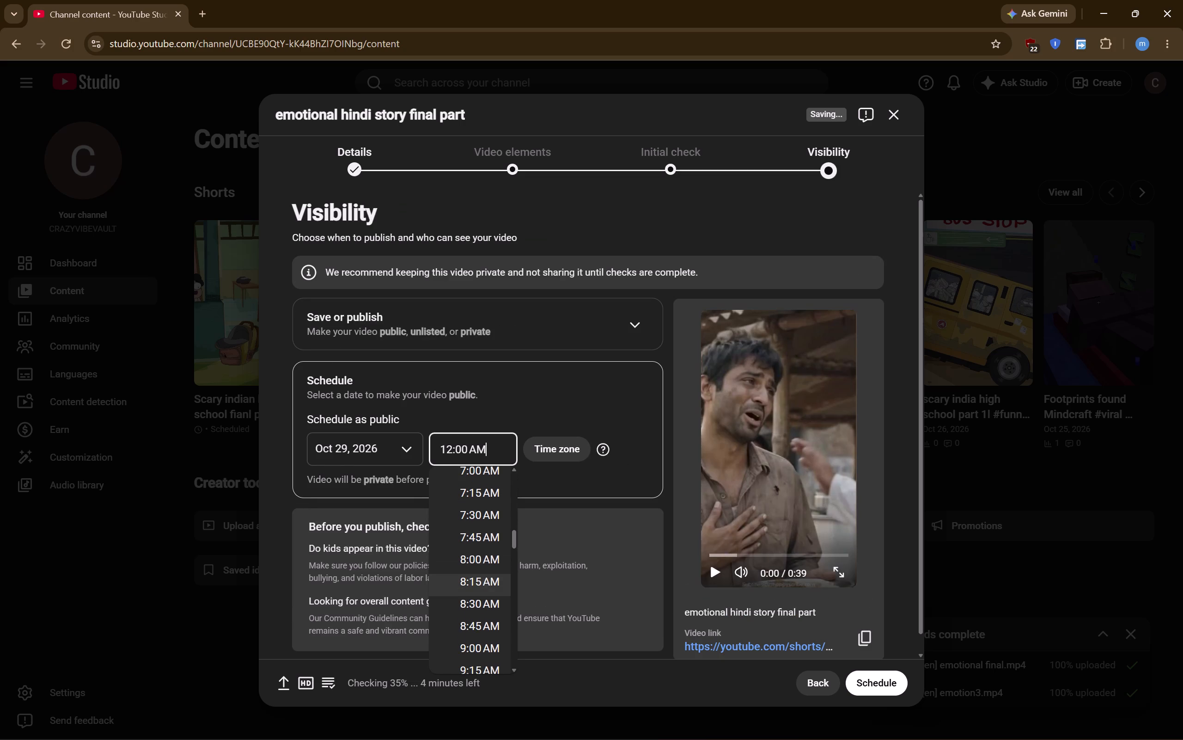
scroll(485, 578, "down", 3)
left_click(488, 571)
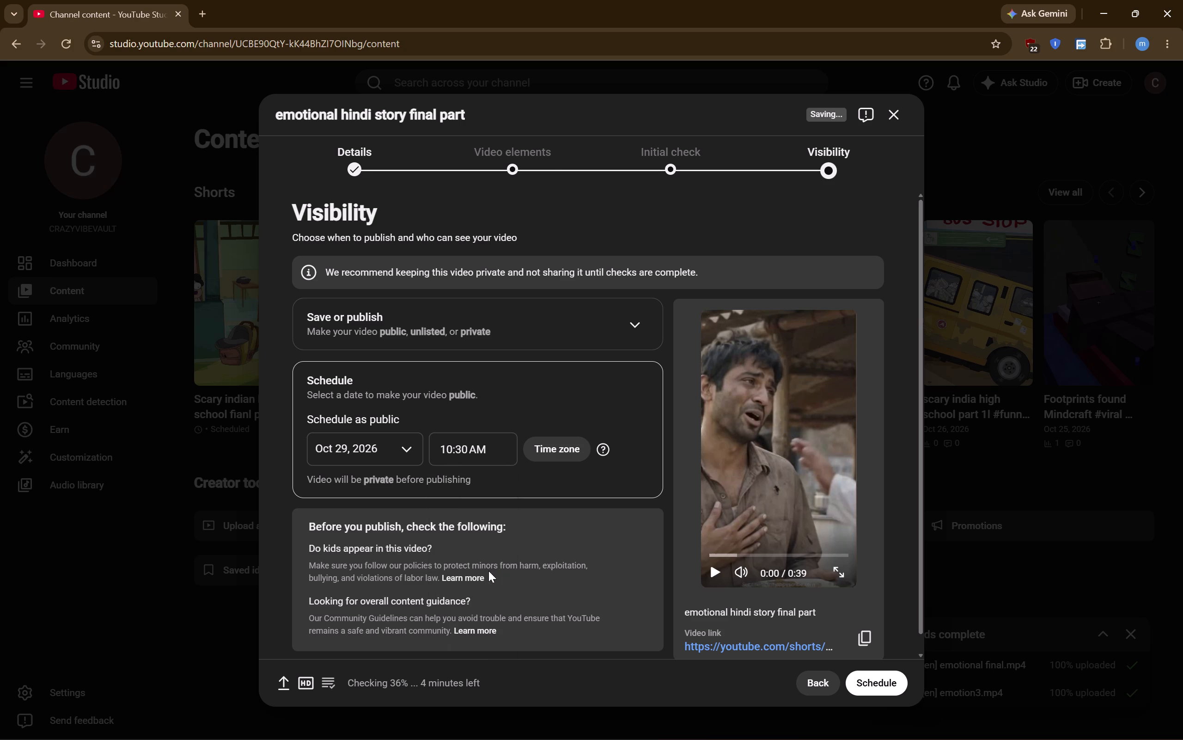
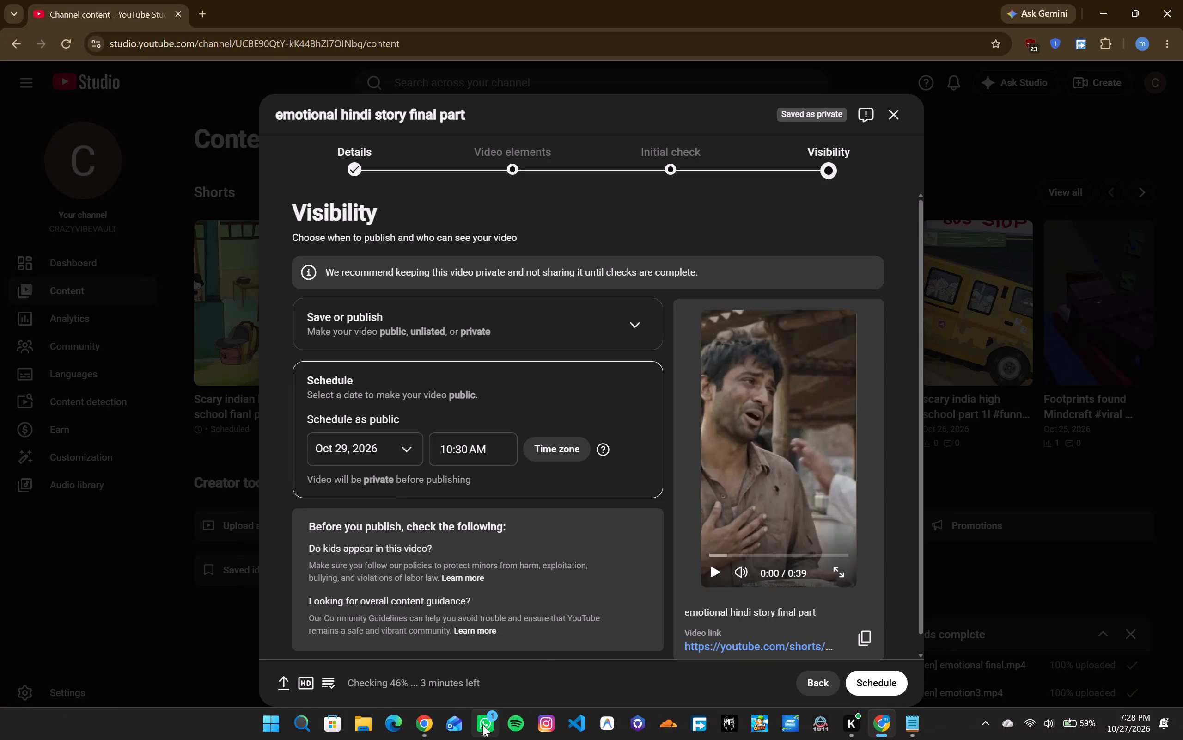
Switch to a separate Chrome window with a new tab page and open the YouTube shortcut there.
left_click(433, 721)
left_click(393, 444)
left_click(409, 433)
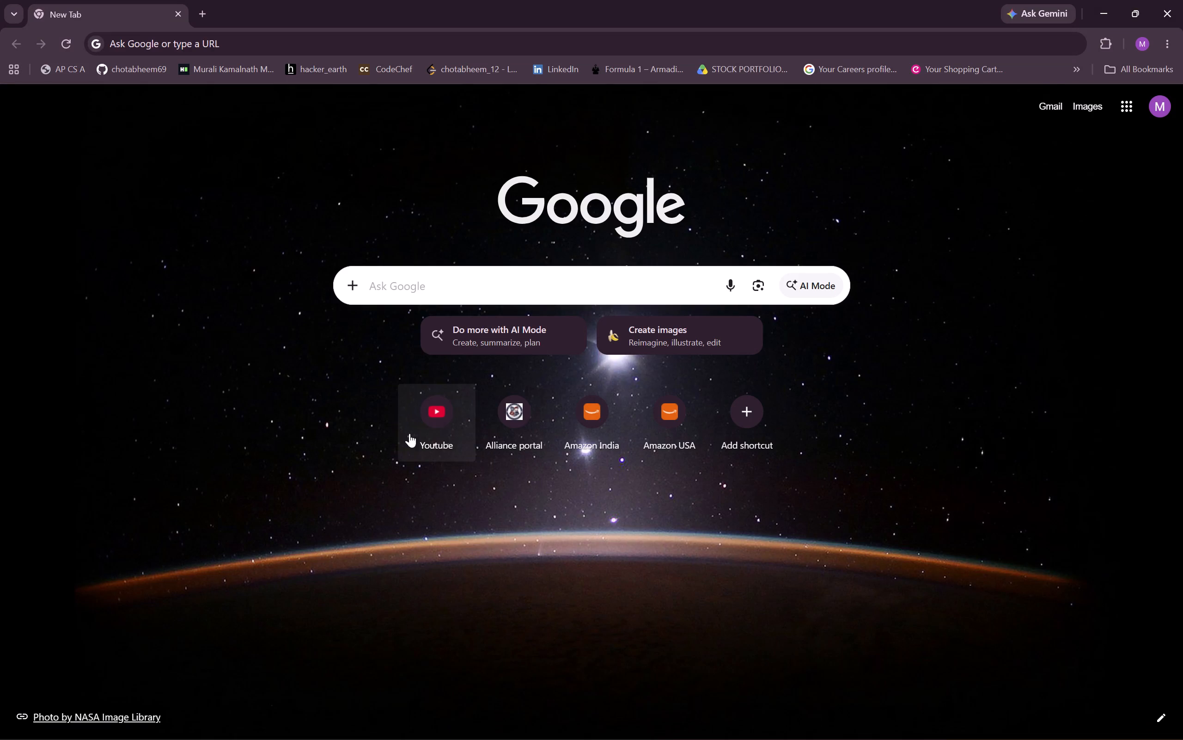
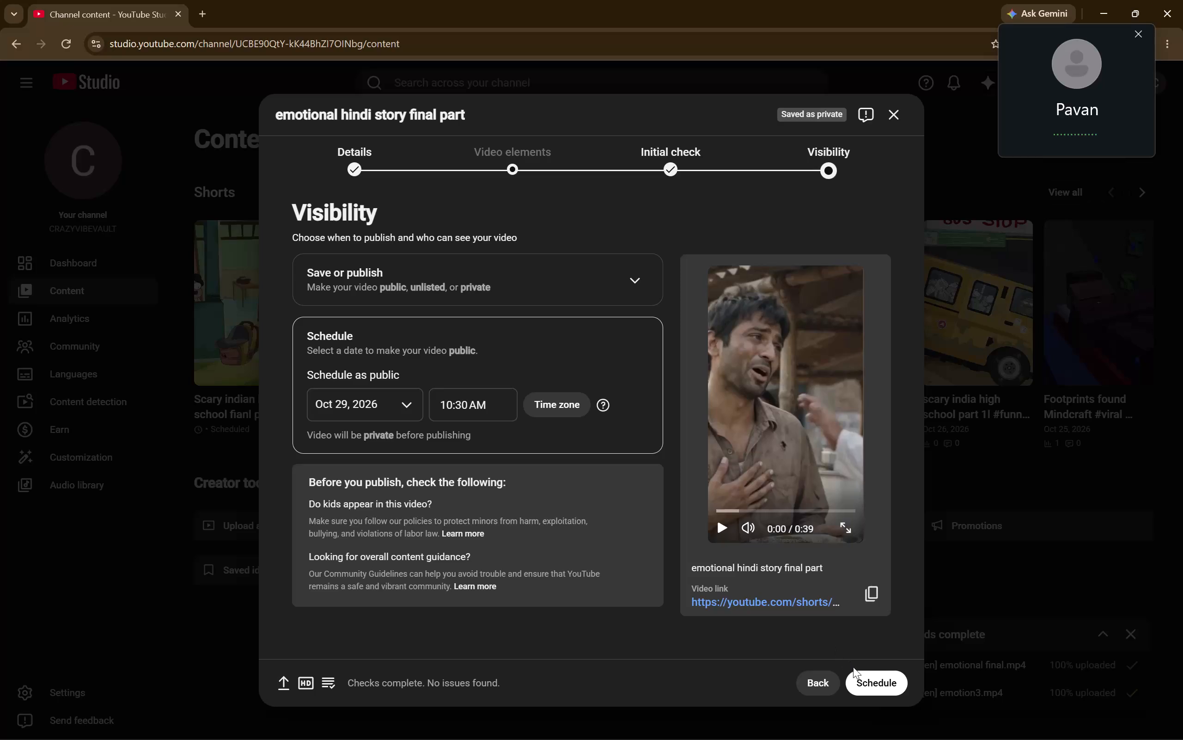
Schedule the "emotional hindi story final part" video for its public release and dismiss the completed uploads list.
left_click(858, 679)
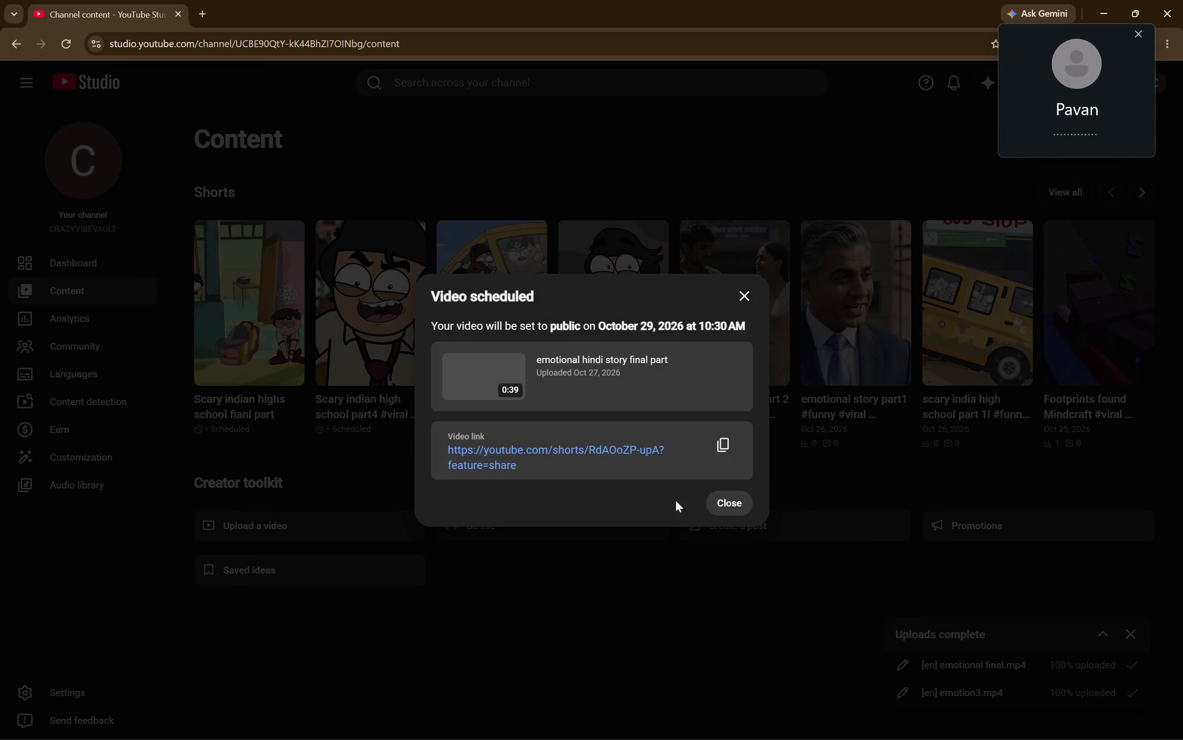
left_click(743, 500)
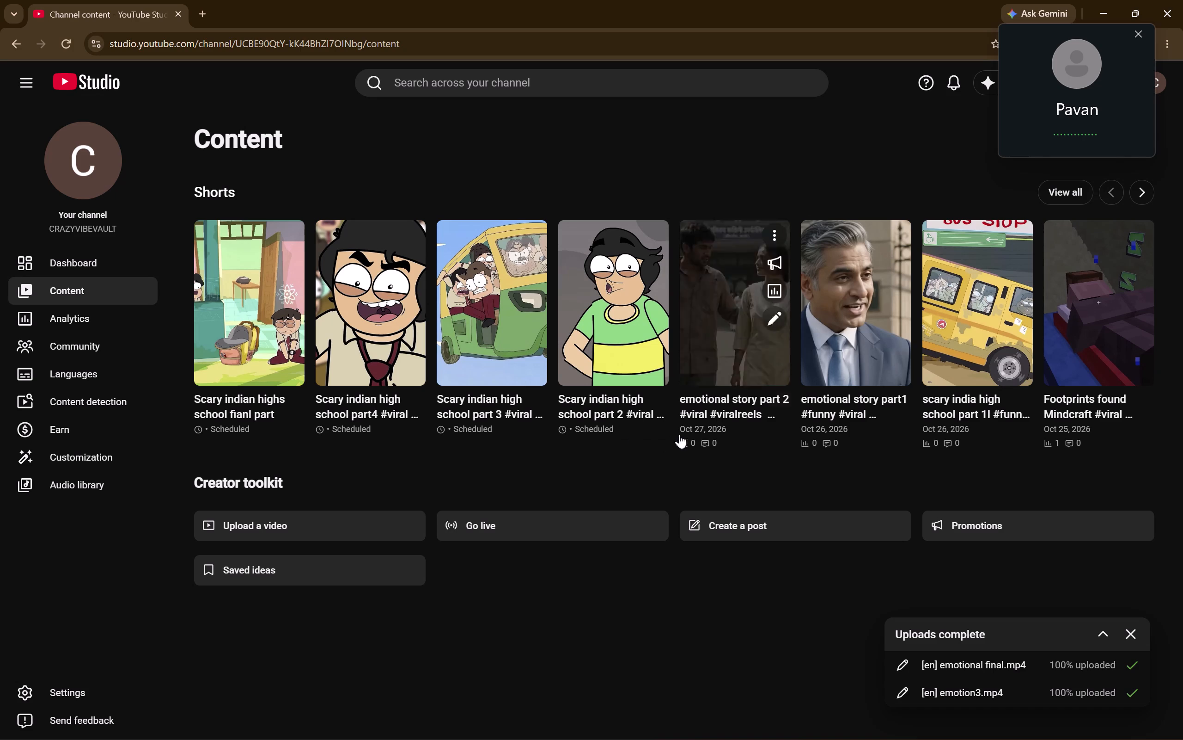
left_click(1140, 647)
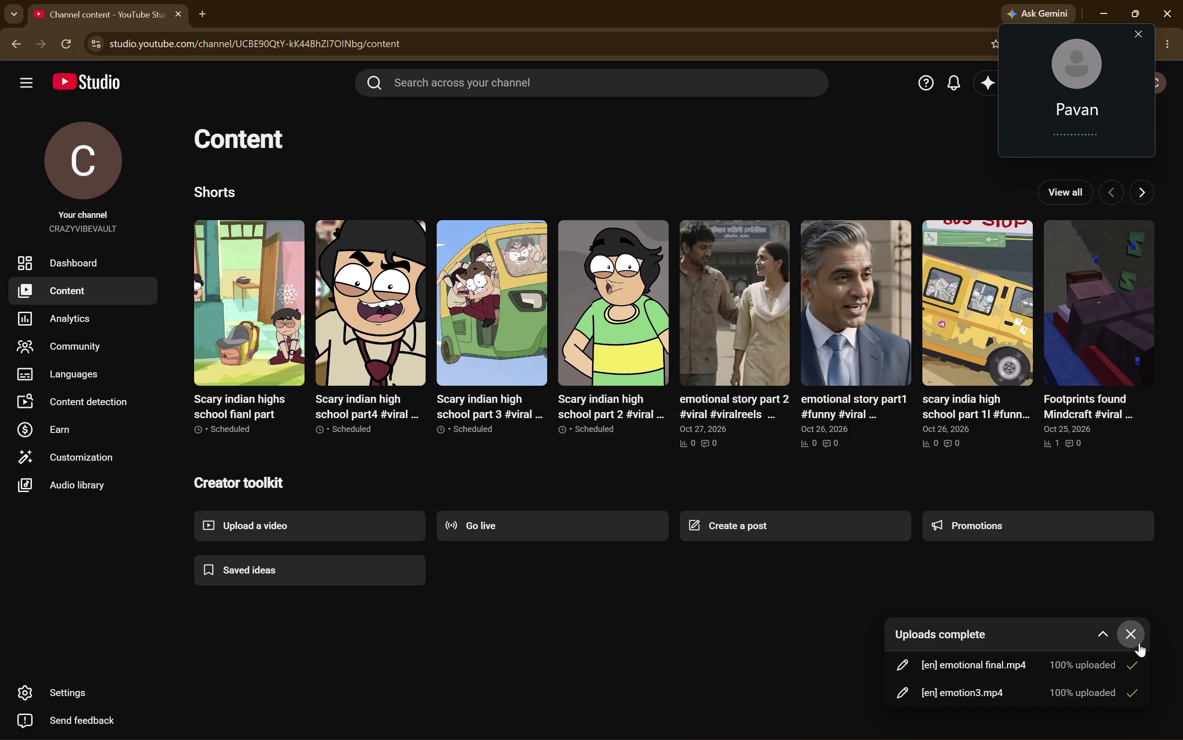
left_click(1139, 643)
Reload the channel's Content page to refresh the list of Shorts.
left_click(67, 291)
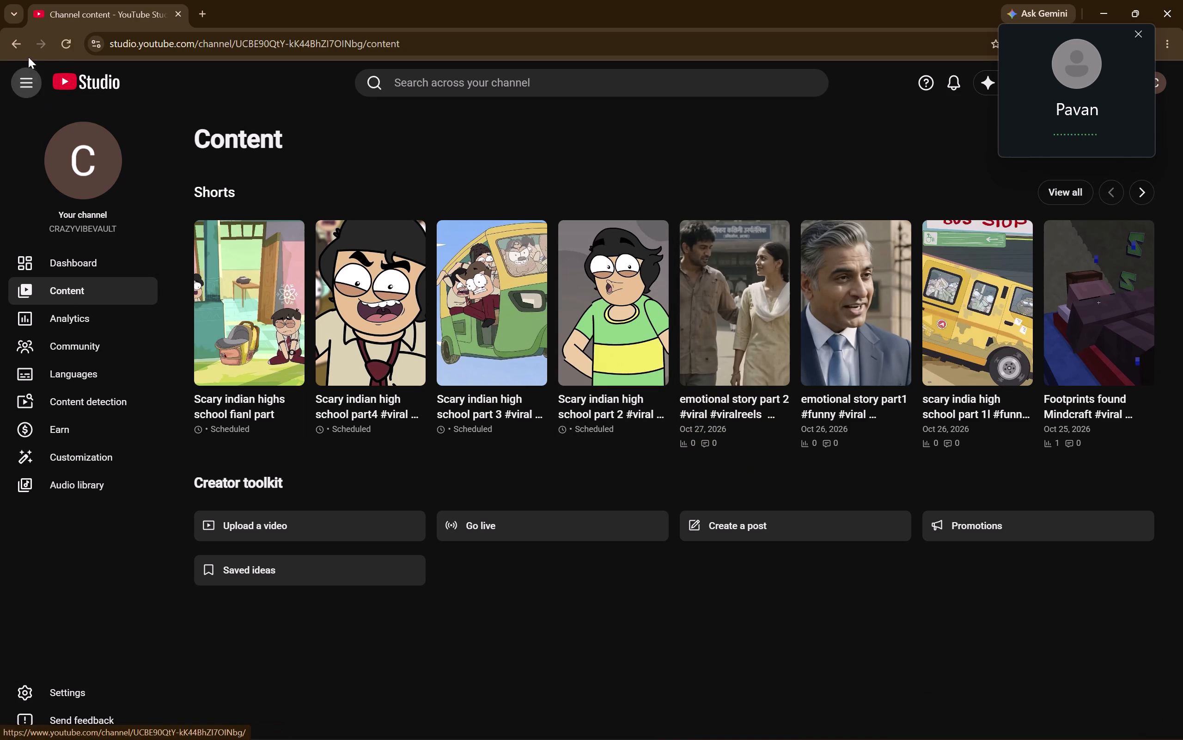
left_click(65, 43)
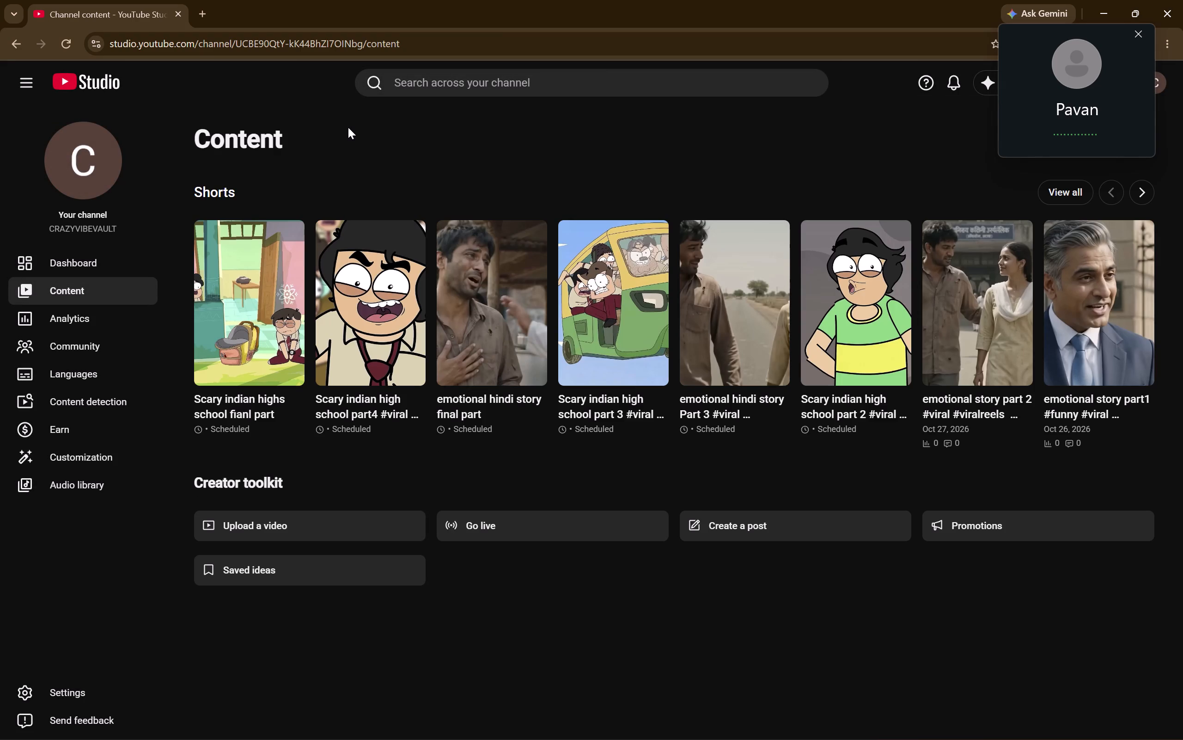
Open the channel dashboard and collapse the side navigation.
left_click(115, 80)
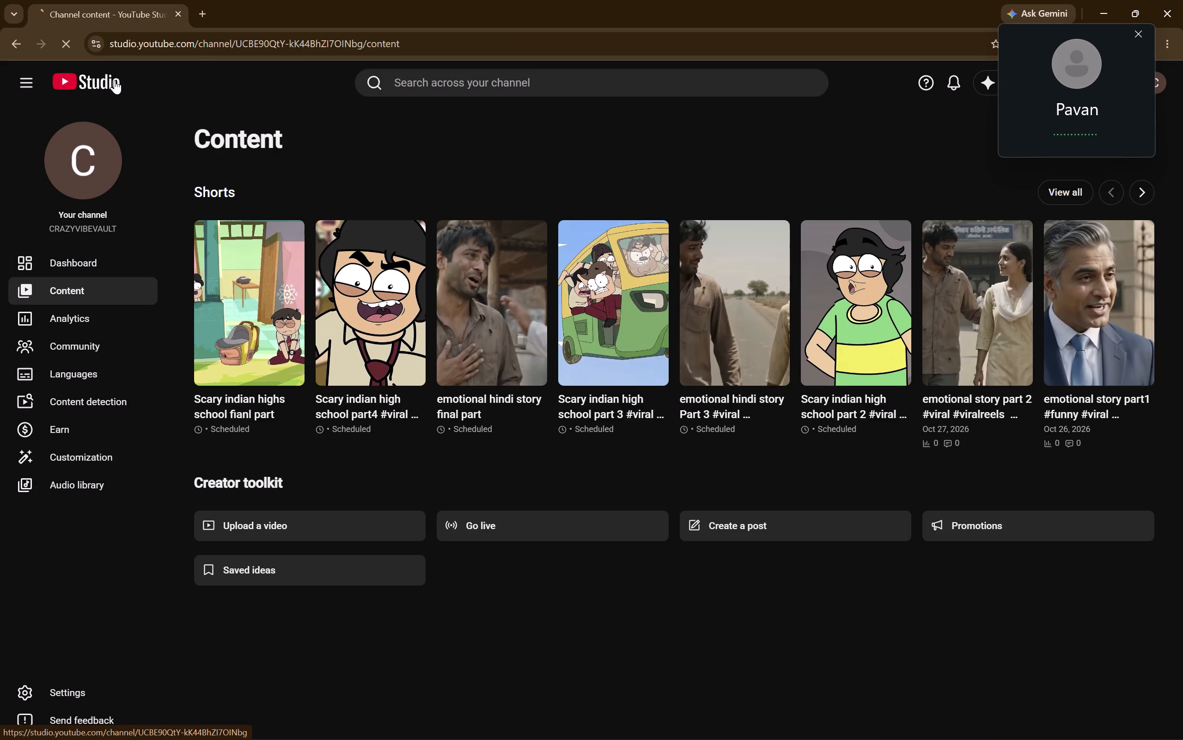
left_click(26, 82)
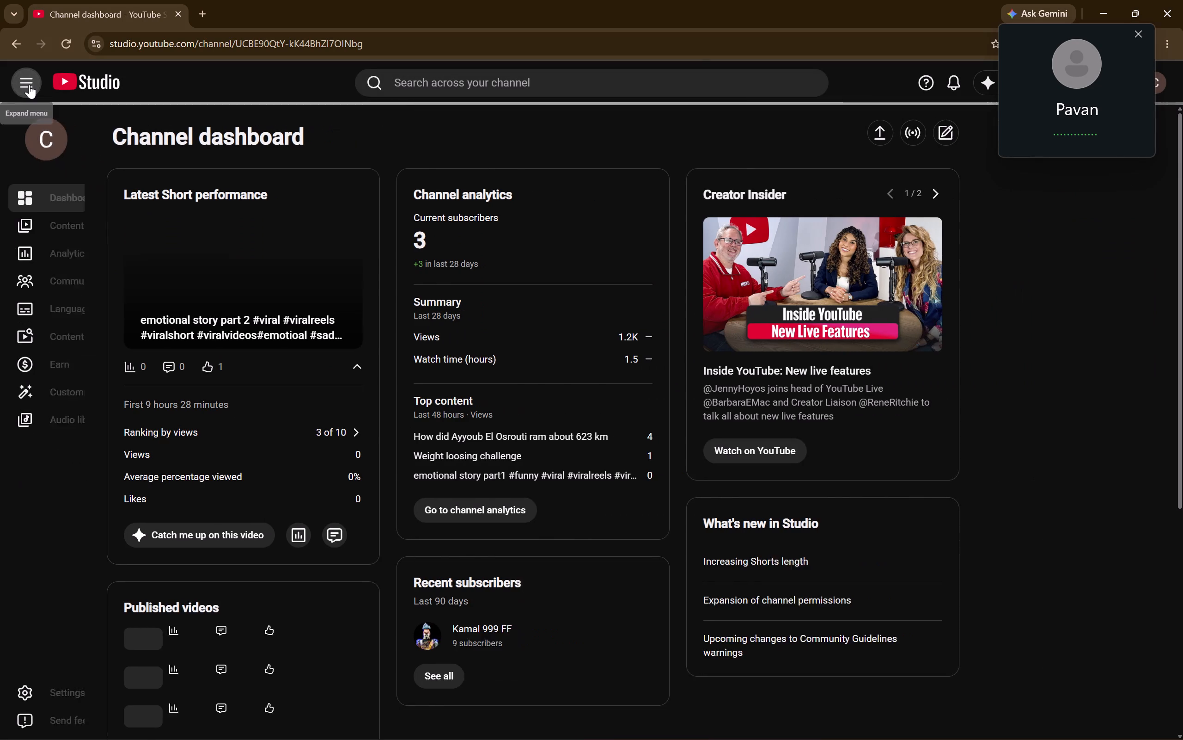
Expand the channel dashboard's side navigation and close the YouTube Studio window.
left_click(29, 85)
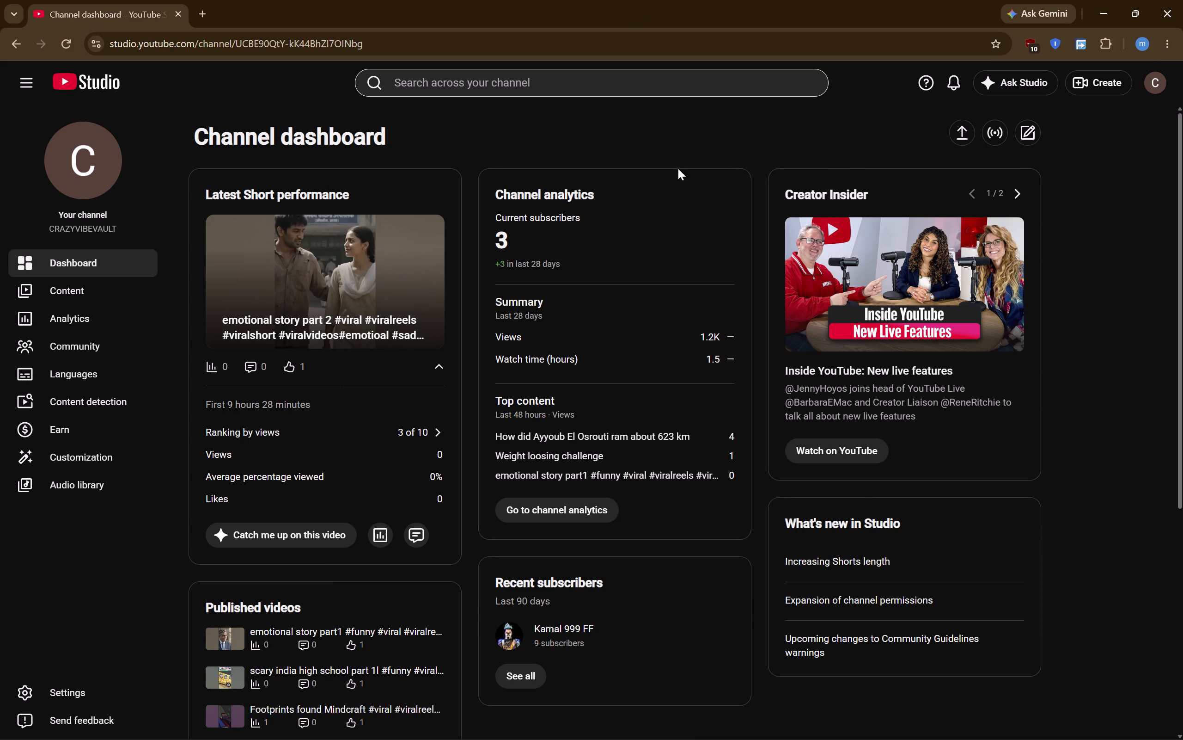
left_click(1182, 0)
Open the mix "Rathinamo - (Slowed + Reverb)" from the YouTube home feed in the other browser window.
scroll(692, 276, "down", 3)
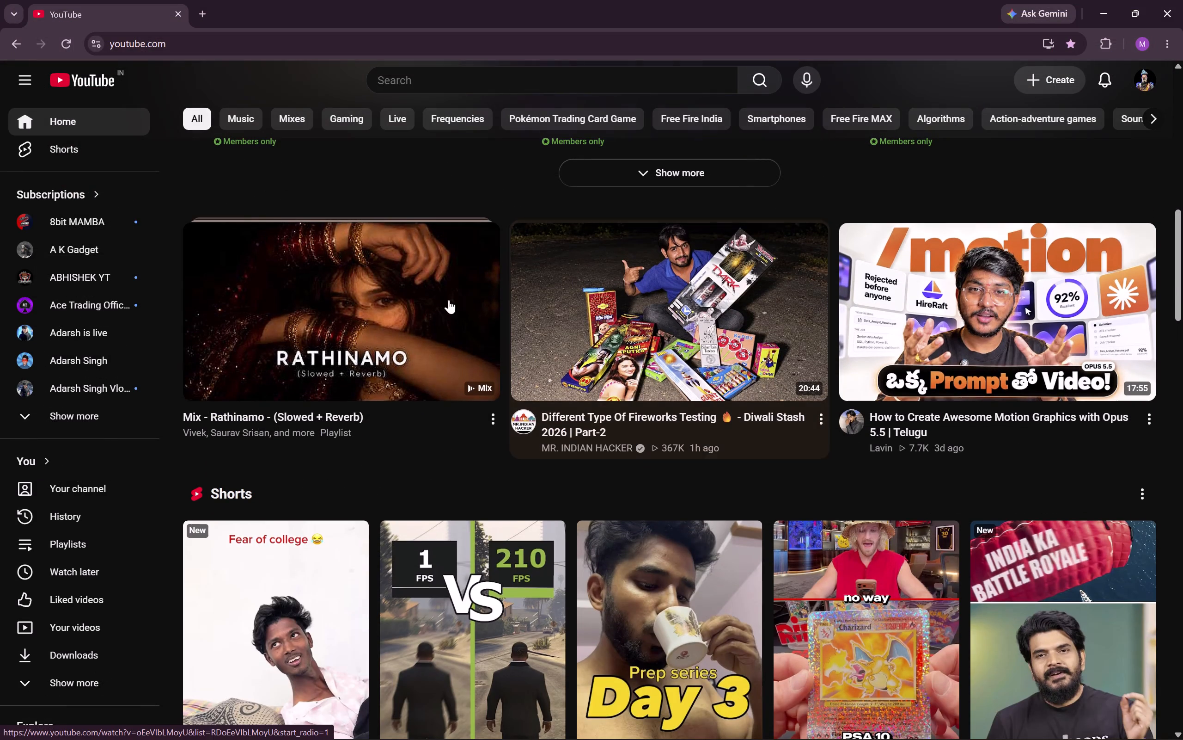
left_click(400, 323)
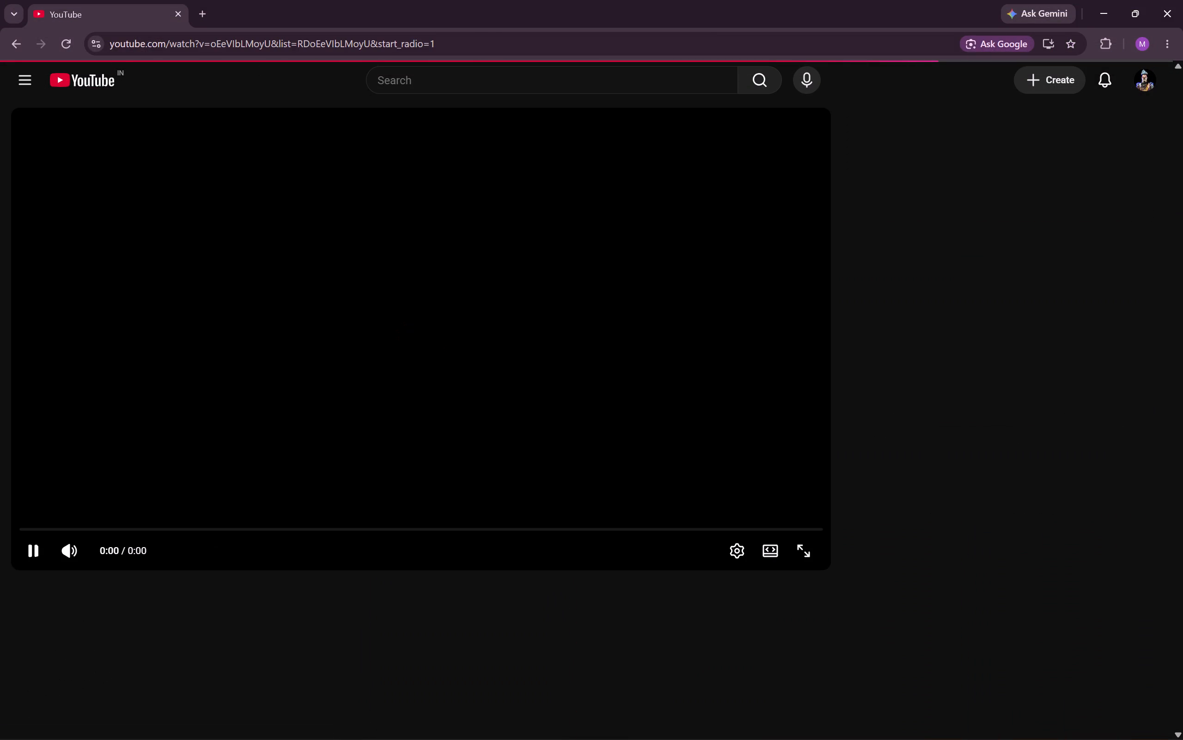